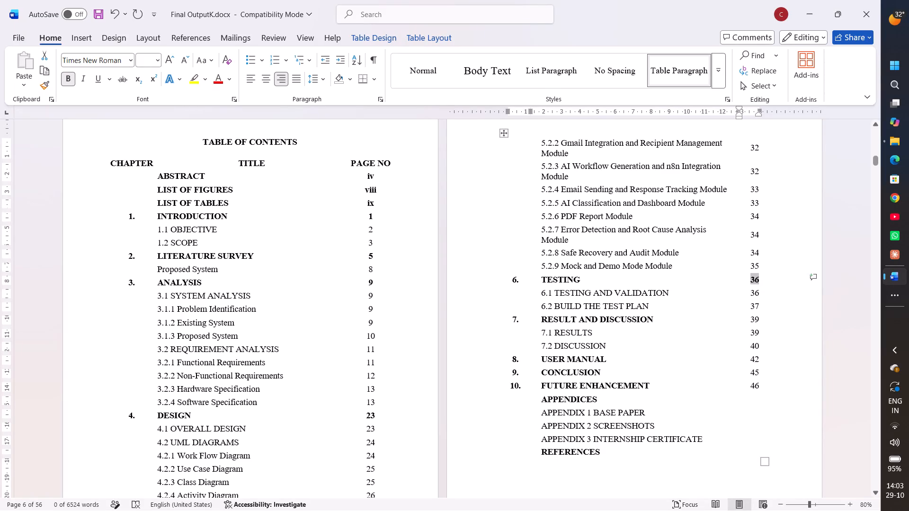
# Make the page numbers of chapters 7, 8, 9 and 10 bold in the table of contents.
pyautogui.moveTo(749, 317); pyautogui.dragTo(763, 317)
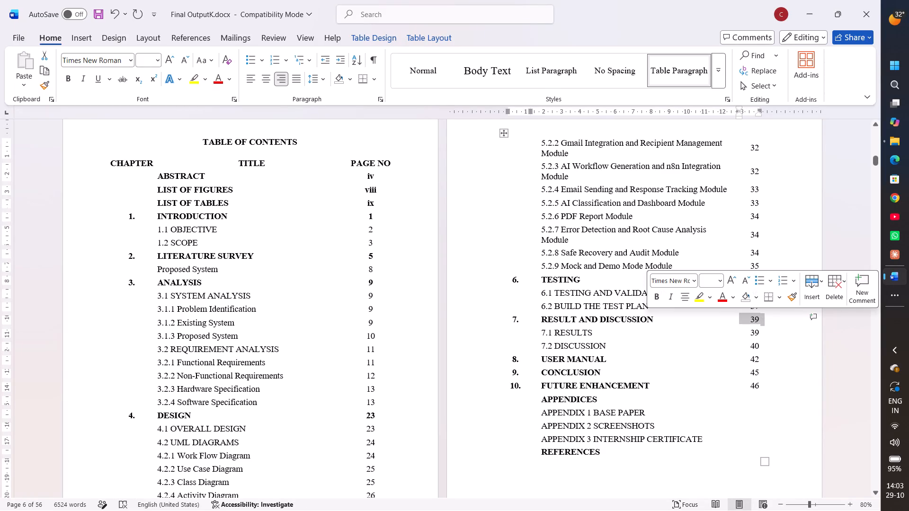
pyautogui.click(750, 320)
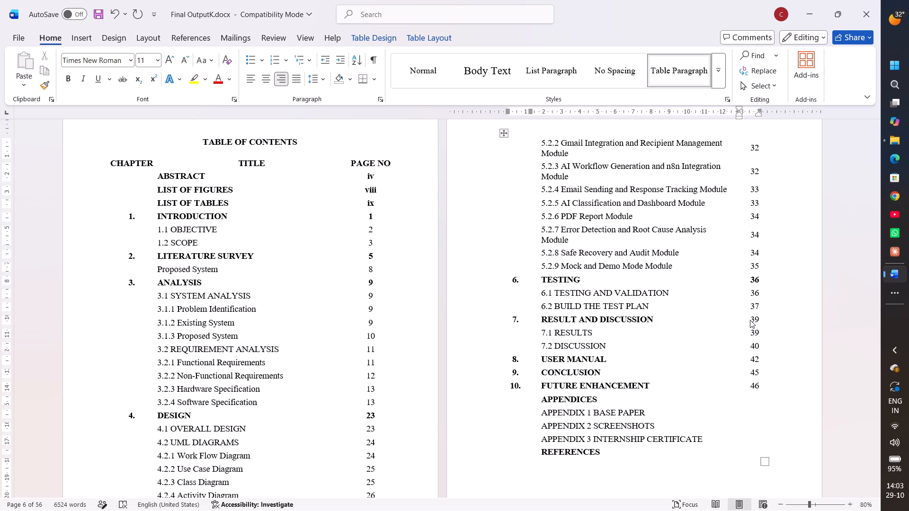
pyautogui.moveTo(750, 320); pyautogui.dragTo(759, 320)
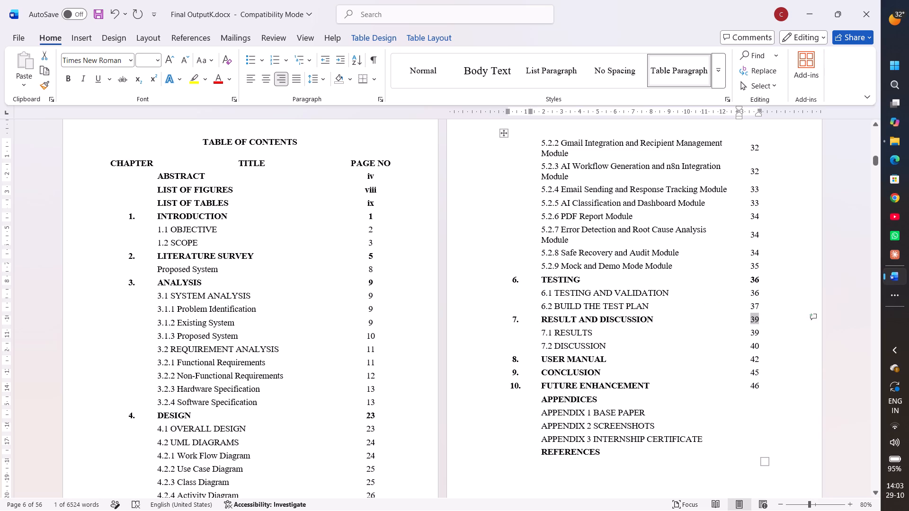
pyautogui.hotkey('ctrl', 'b')
pyautogui.moveTo(747, 358); pyautogui.dragTo(758, 361)
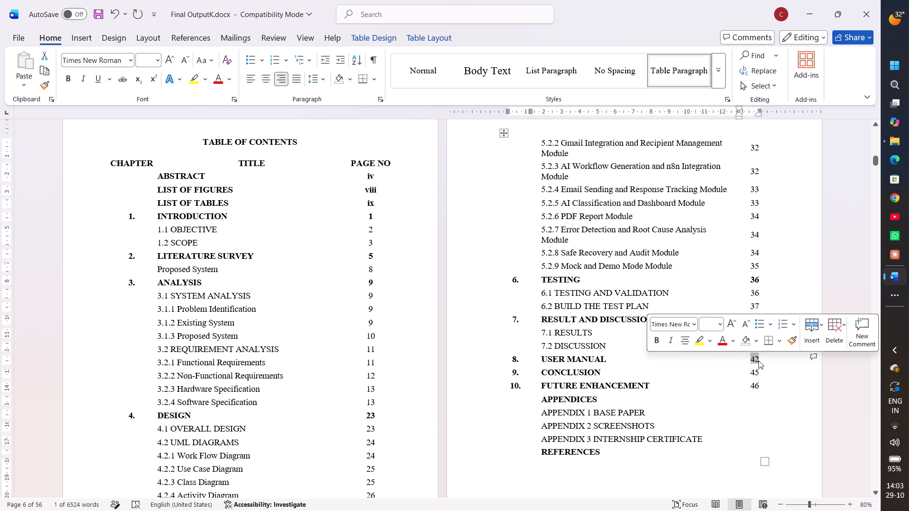
pyautogui.hotkey('ctrl', 'b')
pyautogui.moveTo(749, 370); pyautogui.dragTo(749, 370)
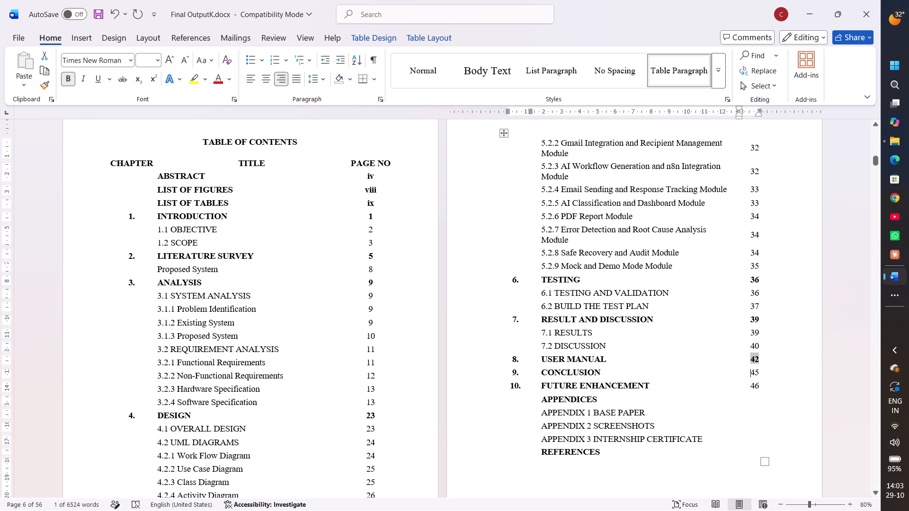
pyautogui.moveTo(749, 370); pyautogui.dragTo(759, 372)
pyautogui.hotkey('ctrl', 'b')
pyautogui.moveTo(750, 384); pyautogui.dragTo(757, 386)
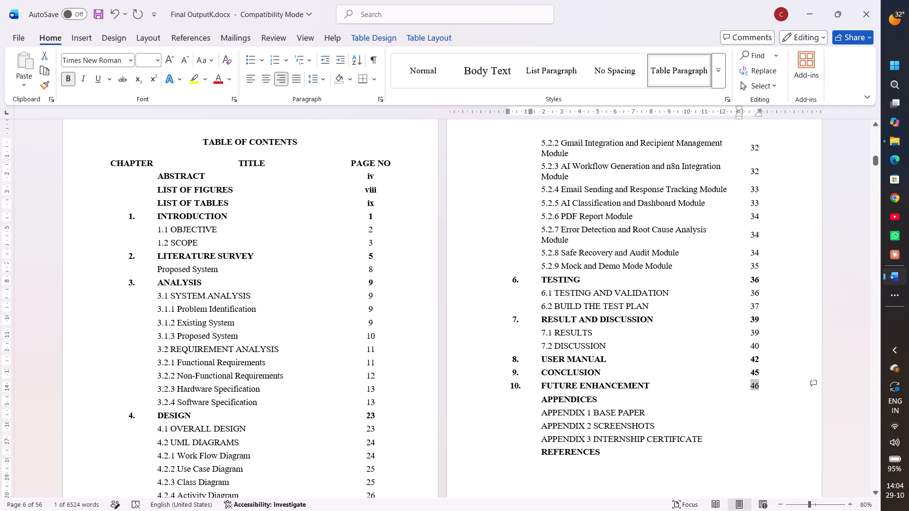
pyautogui.moveTo(757, 386); pyautogui.dragTo(759, 388)
pyautogui.hotkey('ctrl', 'b')
# Remove the word "and" from the 5.2.2 entry so it reads "Gmail Integration Recipient Management Module".
pyautogui.scroll(-1, 759, 388)
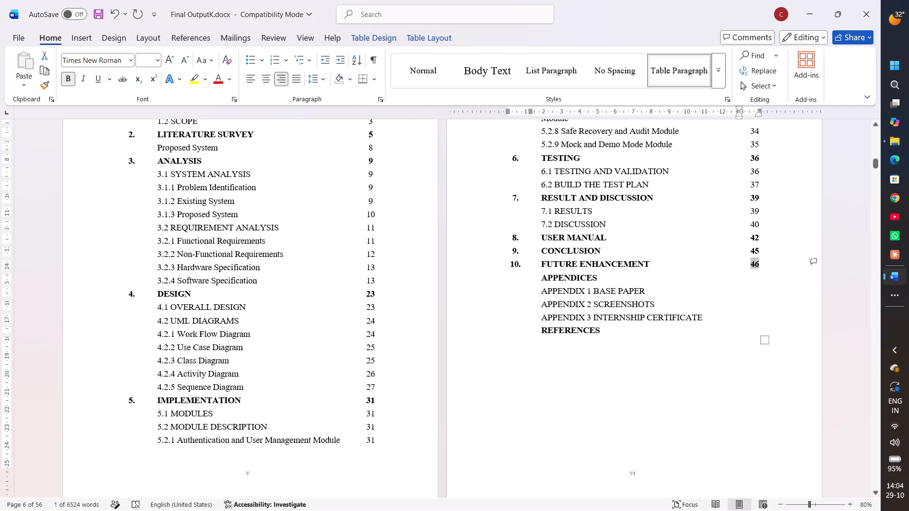
pyautogui.scroll(2, 759, 388)
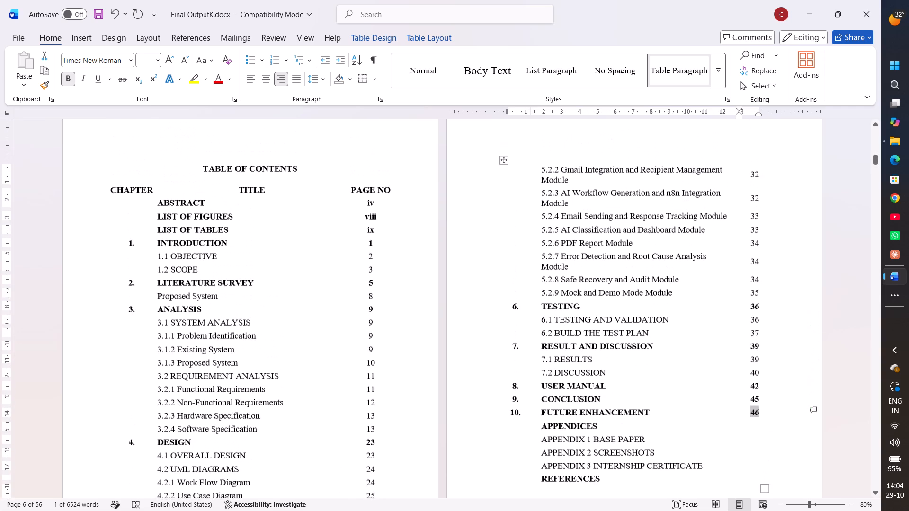
pyautogui.scroll(2, 759, 388)
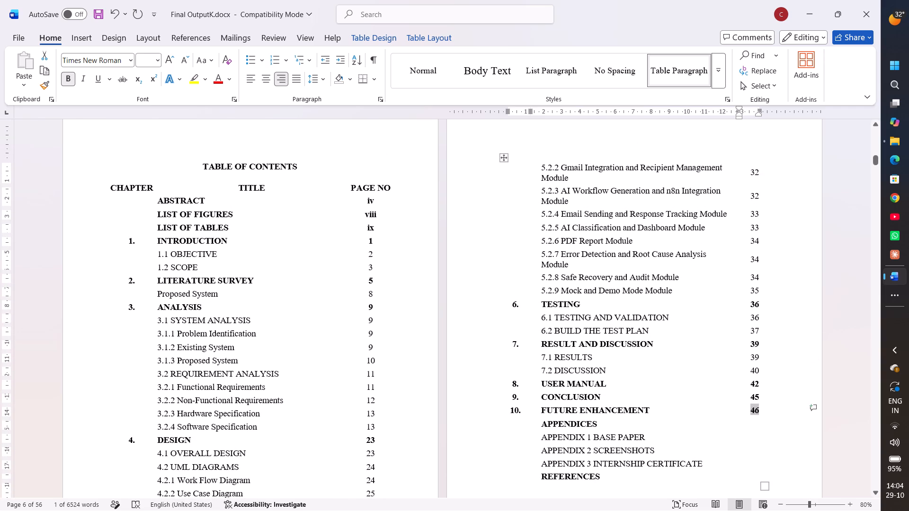
pyautogui.click(639, 168)
pyautogui.press('BackSpace')
pyautogui.press('BackSpace')
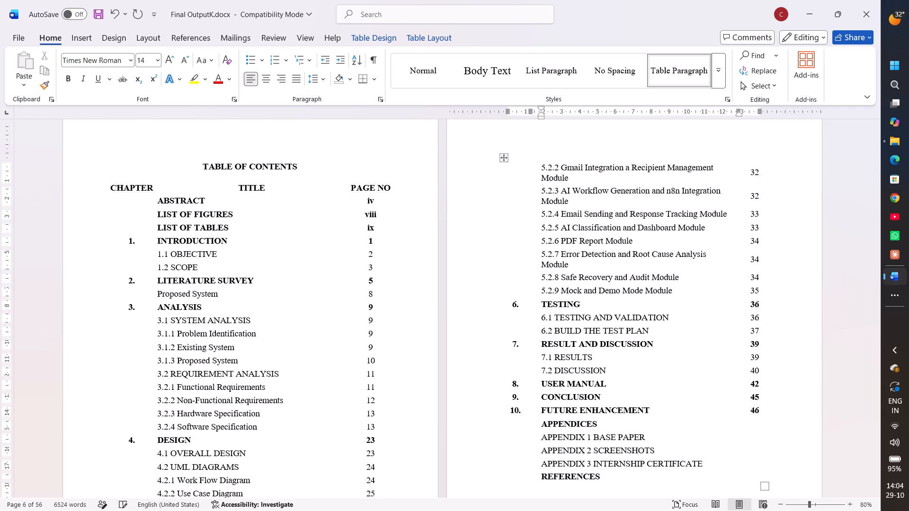
pyautogui.press('BackSpace')
pyautogui.press('BackSpace')
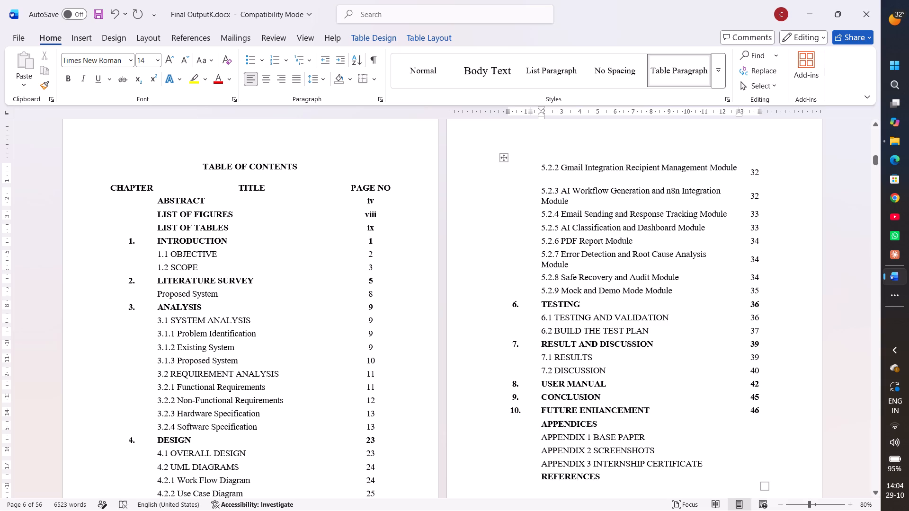
# Remove the word "and" from the 5.2.3 entry so it reads "AI Workflow Generation n8n Integration Module".
pyautogui.click(665, 191)
pyautogui.press('BackSpace')
pyautogui.press('BackSpace')
pyautogui.press('BackSpace')
pyautogui.press('BackSpace')
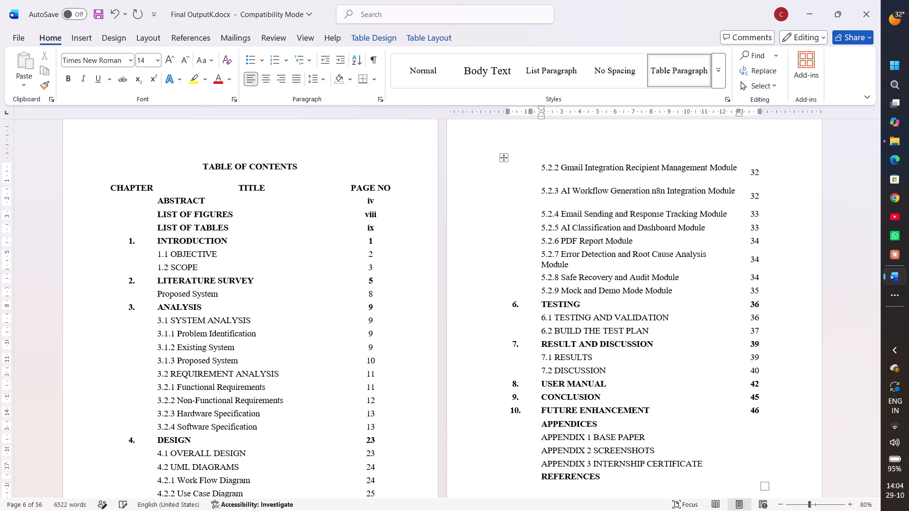
# Try to line up the 5.2.3 entry's page number 32 with its title by changing the spacing before it.
pyautogui.scroll(-1, 651, 230)
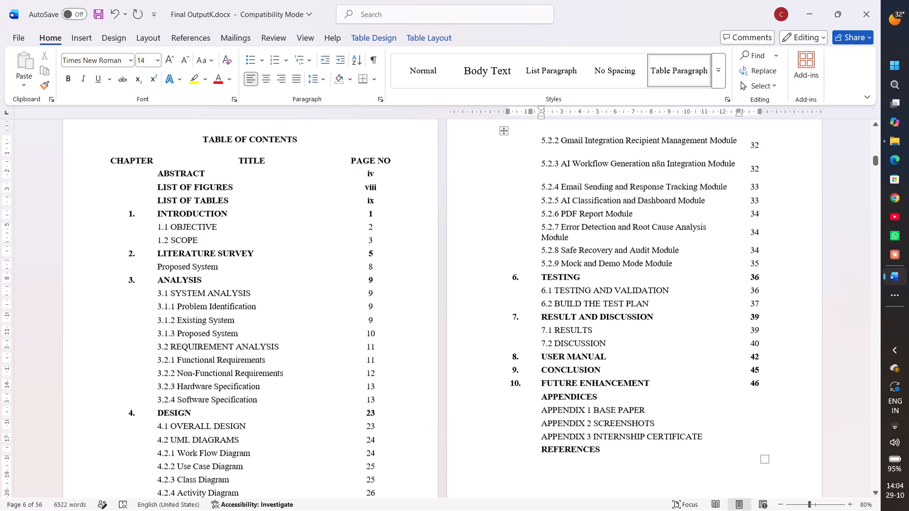
pyautogui.scroll(-1, 651, 230)
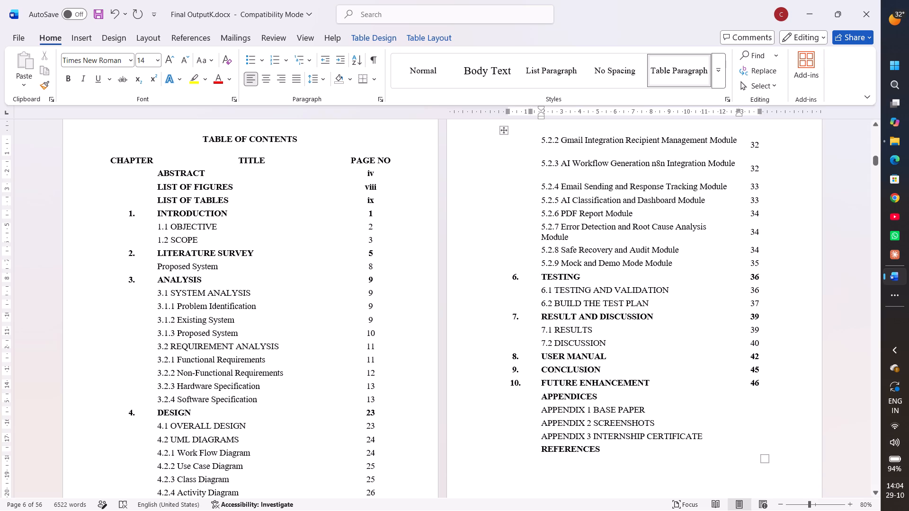
pyautogui.click(749, 168)
pyautogui.press('BackSpace')
pyautogui.press('BackSpace')
pyautogui.press('BackSpace')
pyautogui.press('BackSpace')
pyautogui.press('BackSpace')
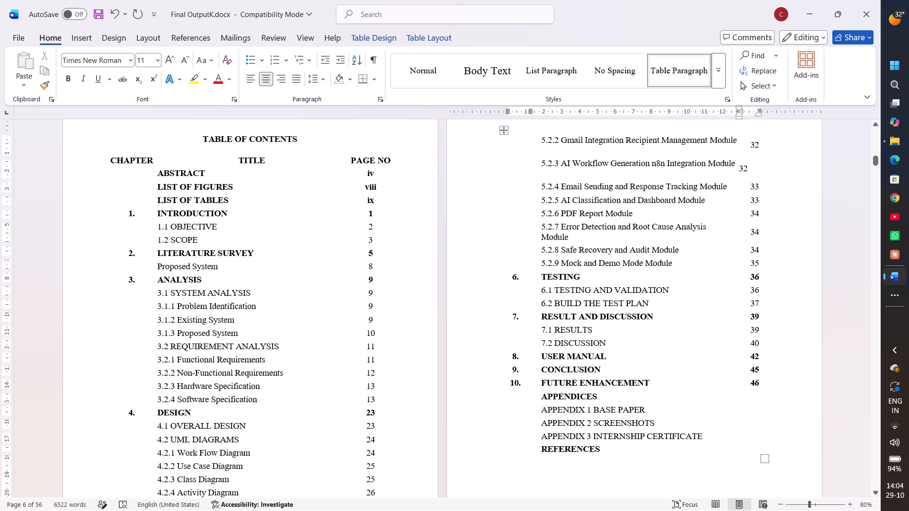
pyautogui.press('BackSpace')
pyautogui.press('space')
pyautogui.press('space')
# Insert spaces before page number 32 of entry 5.2.3 to align it with the page number column.
pyautogui.press('space')
pyautogui.press('space')
pyautogui.press('space')
pyautogui.press('space')
pyautogui.press('space')
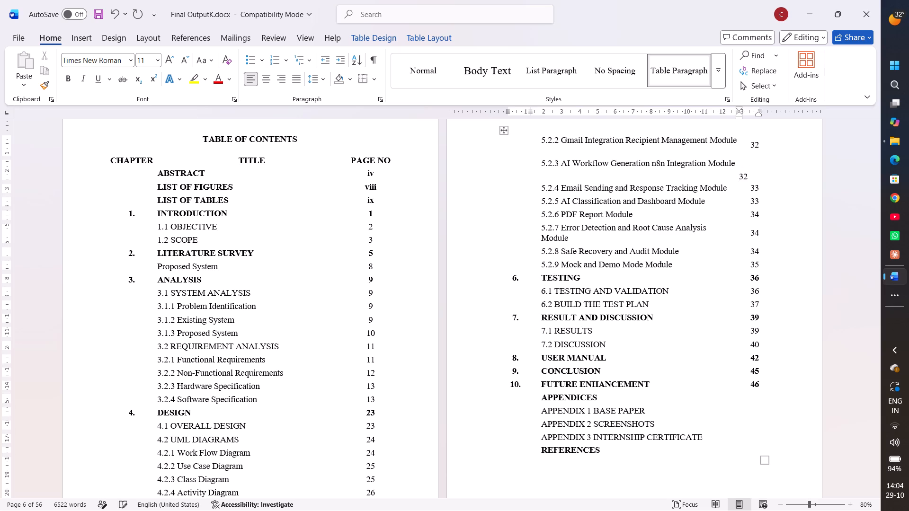
pyautogui.press('BackSpace')
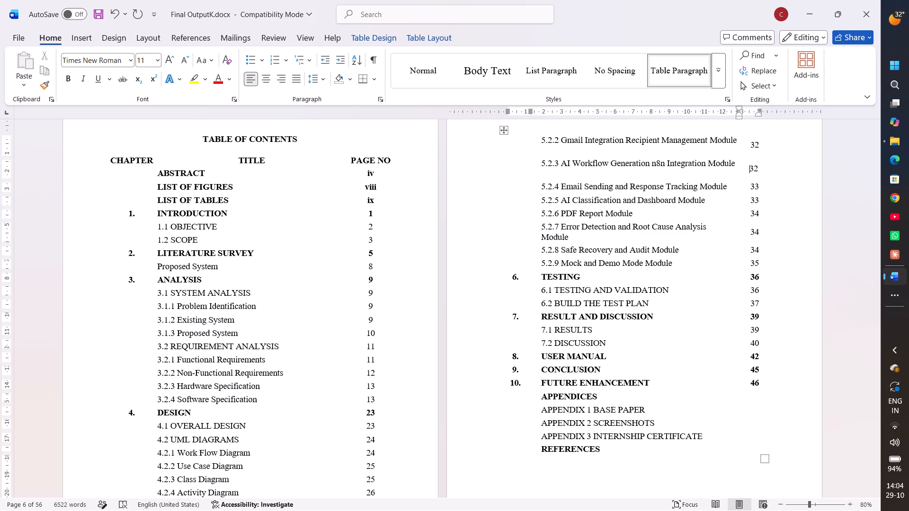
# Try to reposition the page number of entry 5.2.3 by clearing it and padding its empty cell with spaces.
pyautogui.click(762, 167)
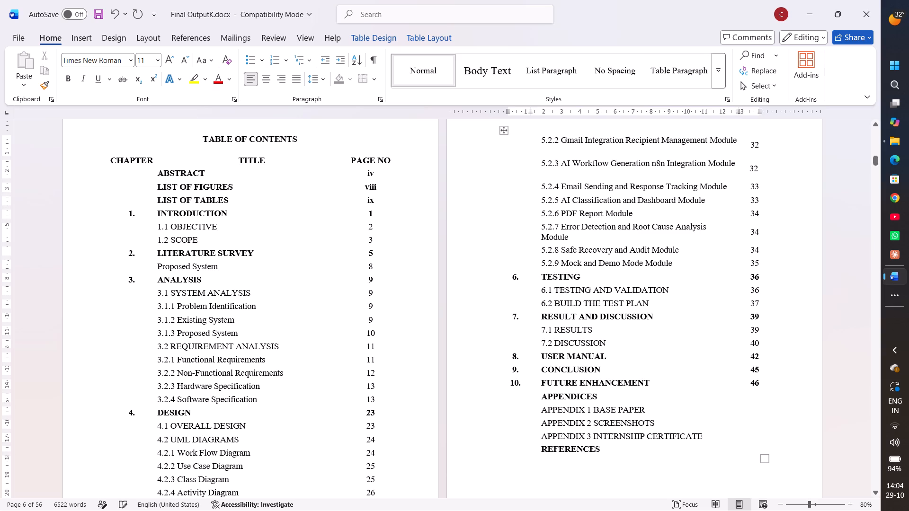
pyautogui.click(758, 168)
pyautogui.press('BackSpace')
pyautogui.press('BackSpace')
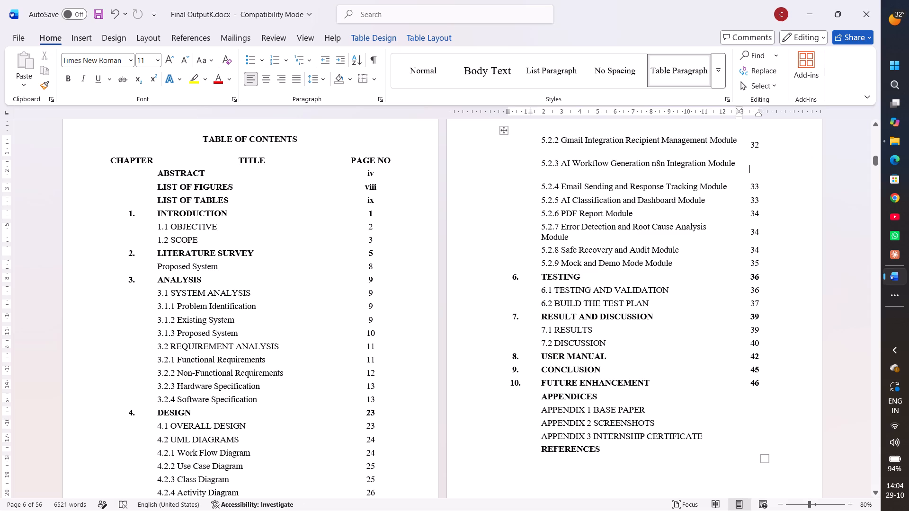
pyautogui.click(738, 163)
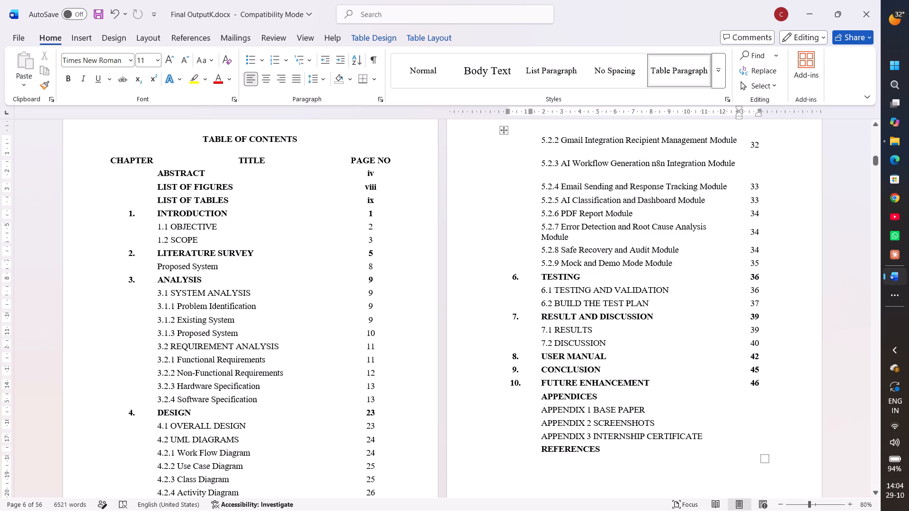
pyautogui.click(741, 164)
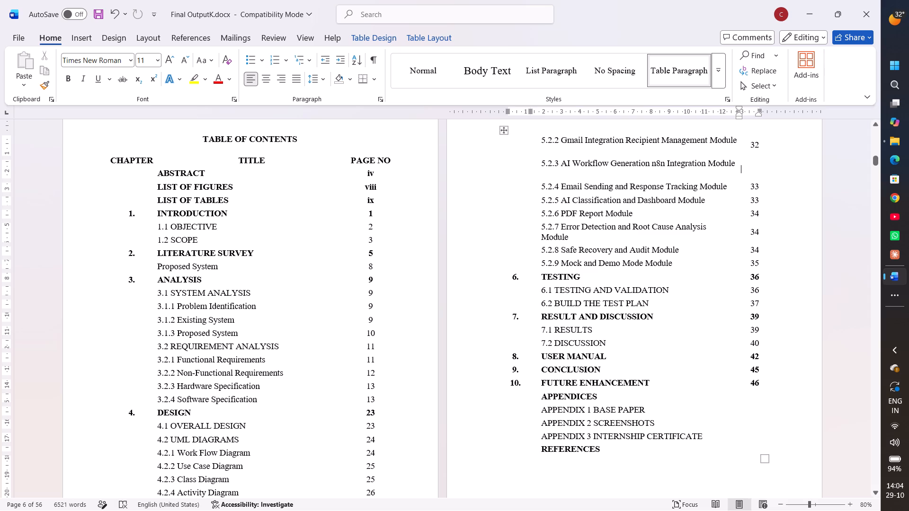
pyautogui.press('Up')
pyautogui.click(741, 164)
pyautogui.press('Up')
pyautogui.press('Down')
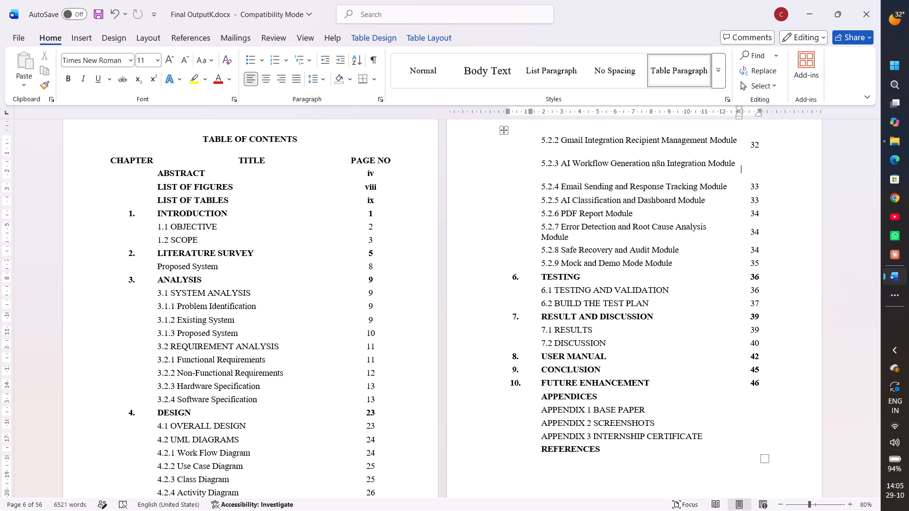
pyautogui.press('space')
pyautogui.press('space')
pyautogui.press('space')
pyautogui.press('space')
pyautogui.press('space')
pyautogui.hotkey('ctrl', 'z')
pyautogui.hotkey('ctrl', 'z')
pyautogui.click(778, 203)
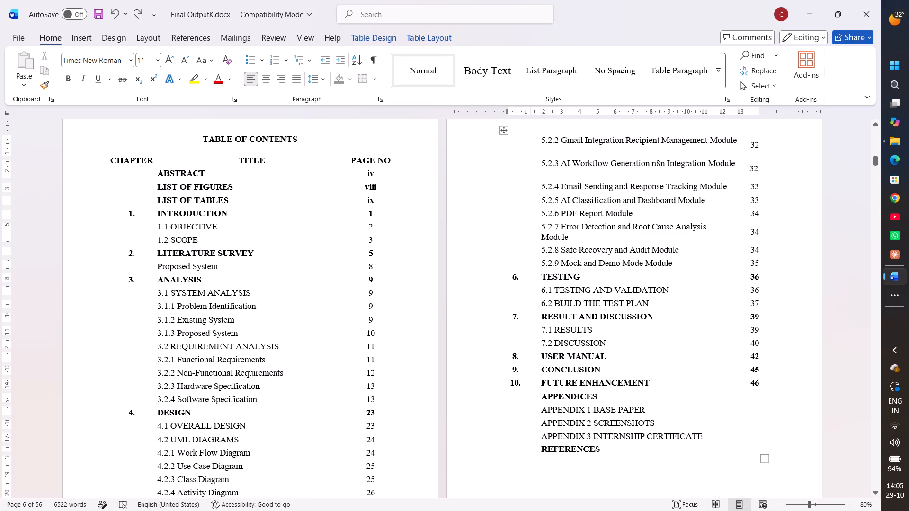
# Indent contents entries 3.1.1, 3.1.2 and 3.1.3 by two spaces each.
pyautogui.click(156, 306)
pyautogui.press('space')
pyautogui.press('space')
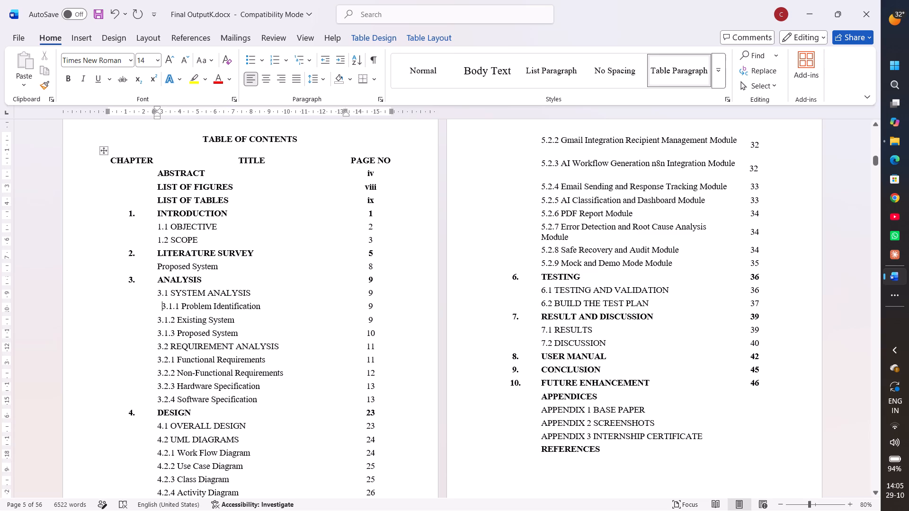
pyautogui.click(157, 319)
pyautogui.press('space')
pyautogui.press('space')
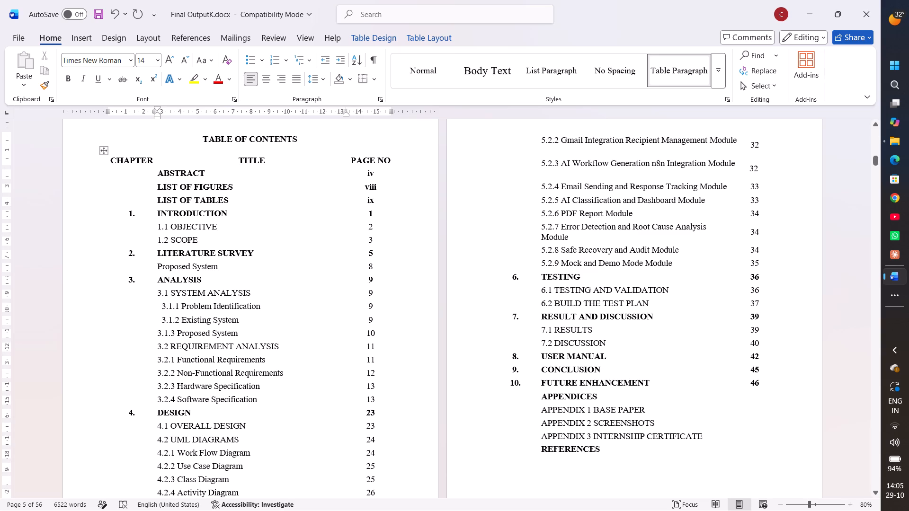
pyautogui.click(157, 331)
pyautogui.press('space')
pyautogui.press('space')
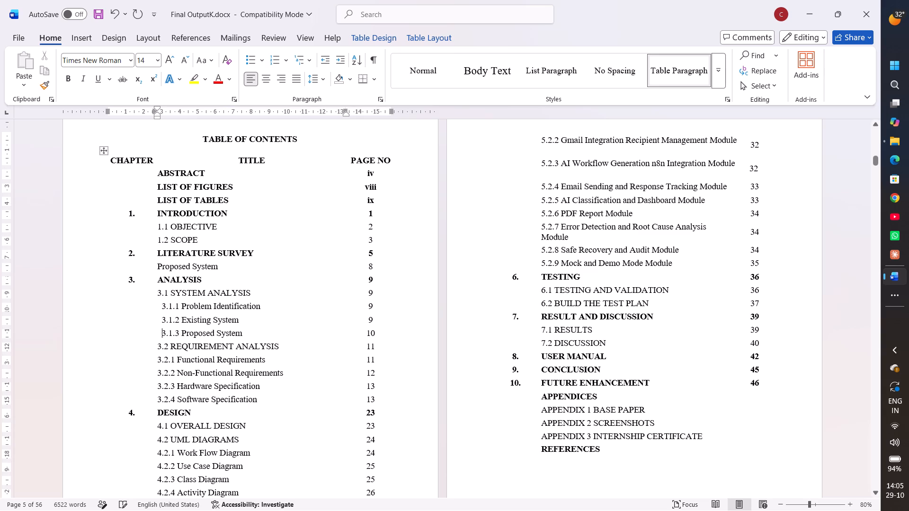
# Indent contents entry 3.2 REQUIREMENT ANALYSIS and its sub-entries 3.2.1 to 3.2.4 by two spaces each.
pyautogui.click(156, 345)
pyautogui.press('space')
pyautogui.press('space')
pyautogui.click(156, 356)
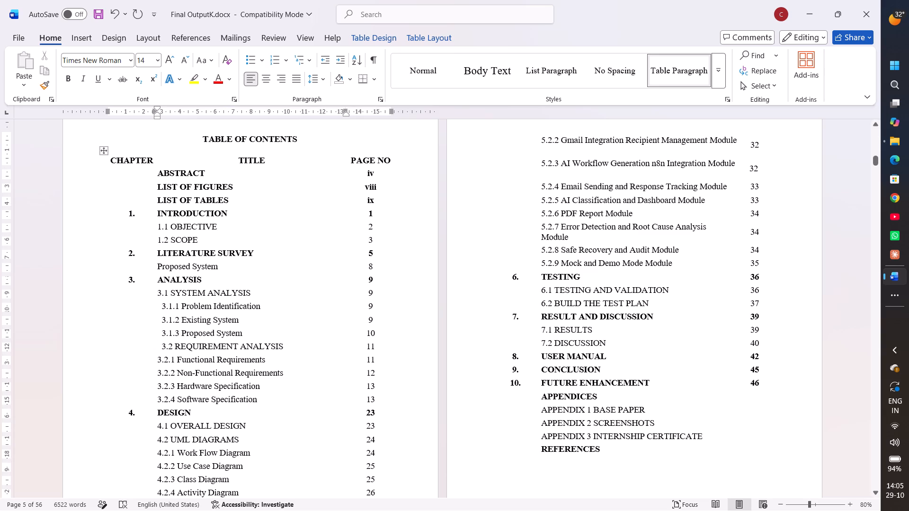
pyautogui.press('space')
pyautogui.press('space')
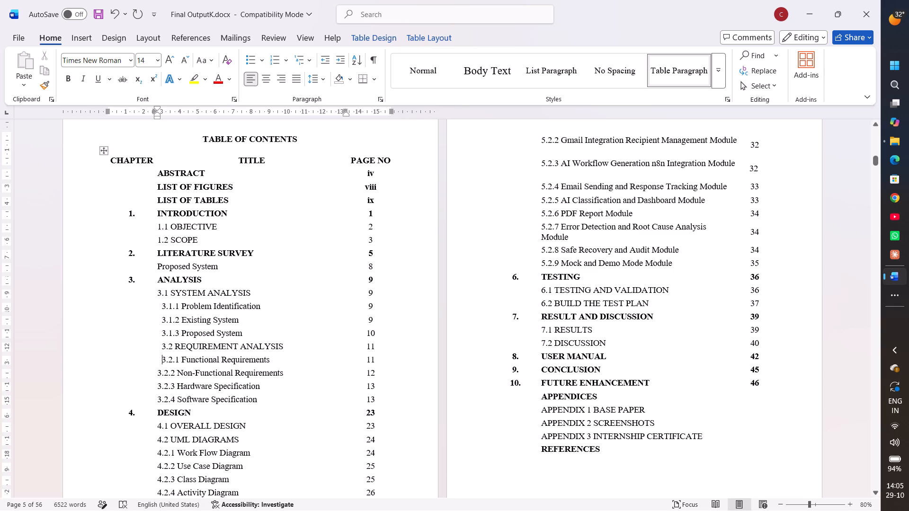
pyautogui.click(157, 373)
pyautogui.press('space')
pyautogui.press('space')
pyautogui.click(157, 383)
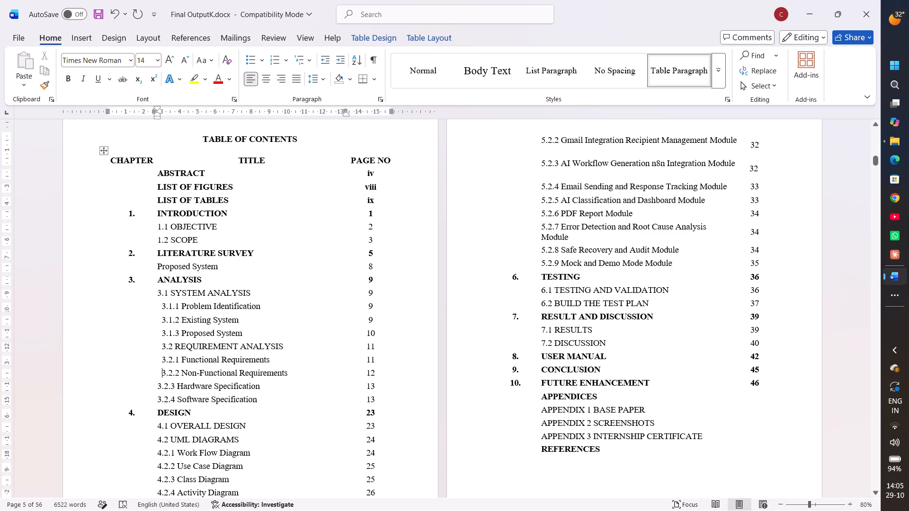
pyautogui.press('space')
pyautogui.press('space')
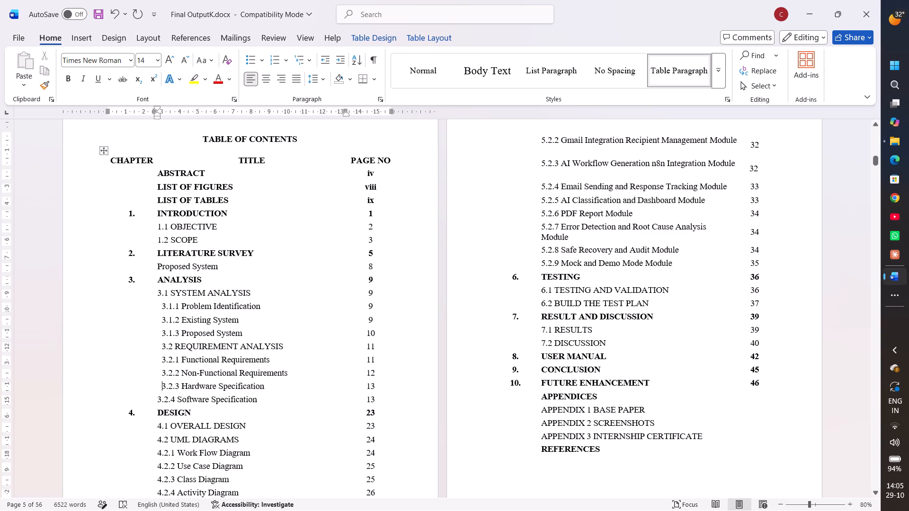
pyautogui.click(157, 397)
pyautogui.press('space')
pyautogui.press('space')
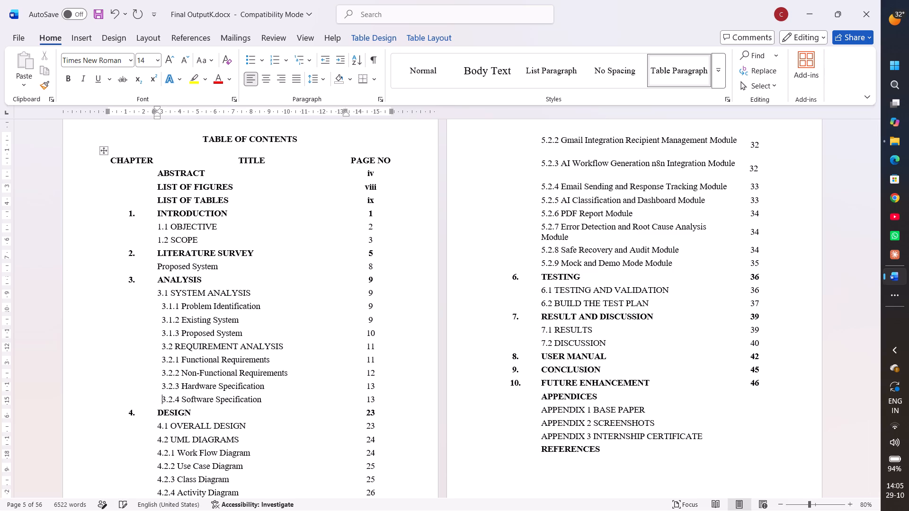
# Indent contents entries 4.2.1 to 4.2.5 under UML DIAGRAMS by two spaces each.
pyautogui.scroll(-1, 167, 444)
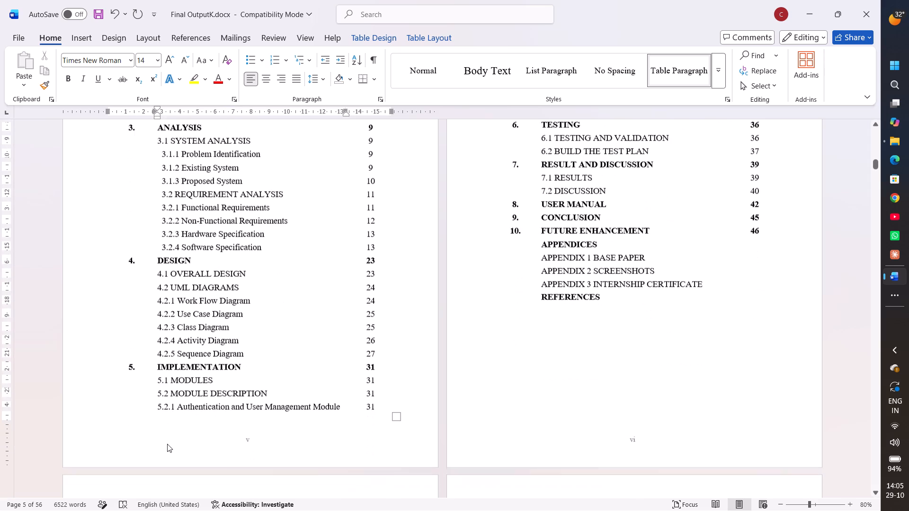
pyautogui.scroll(-1, 167, 444)
pyautogui.click(159, 298)
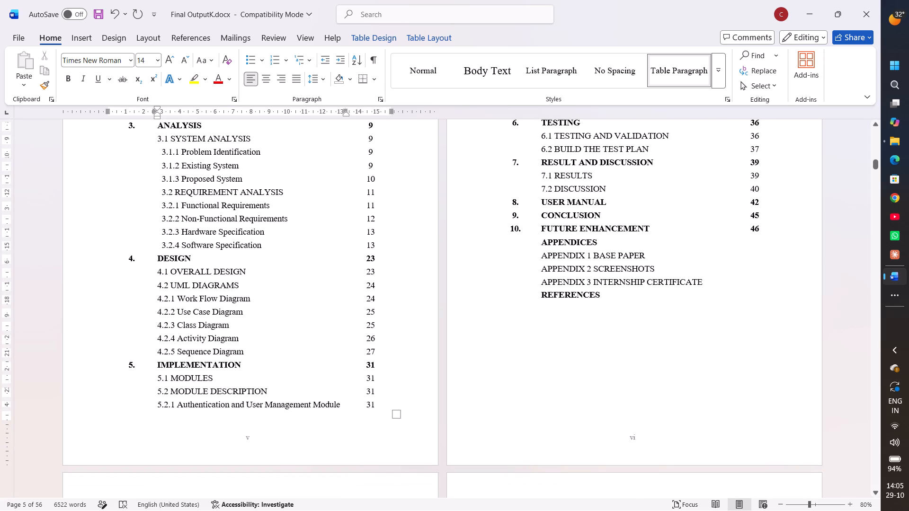
pyautogui.press('space')
pyautogui.press('space')
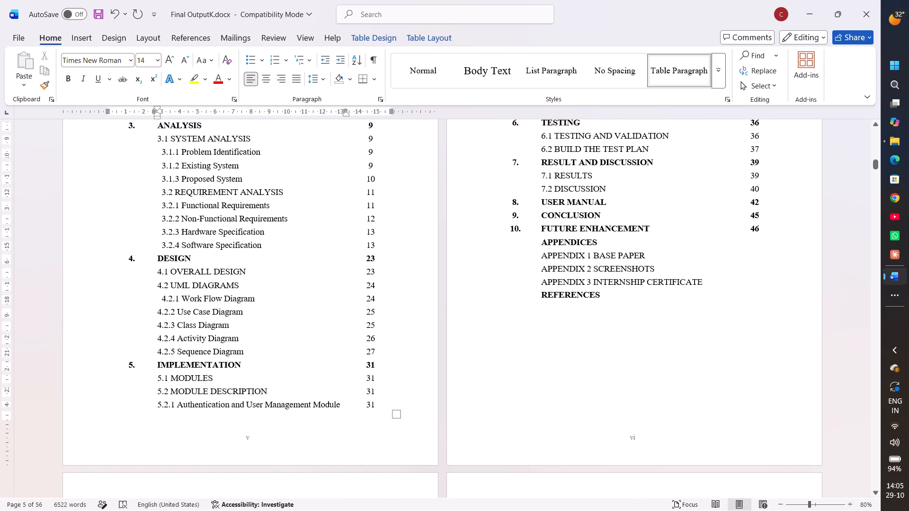
pyautogui.click(155, 310)
pyautogui.press('space')
pyautogui.press('space')
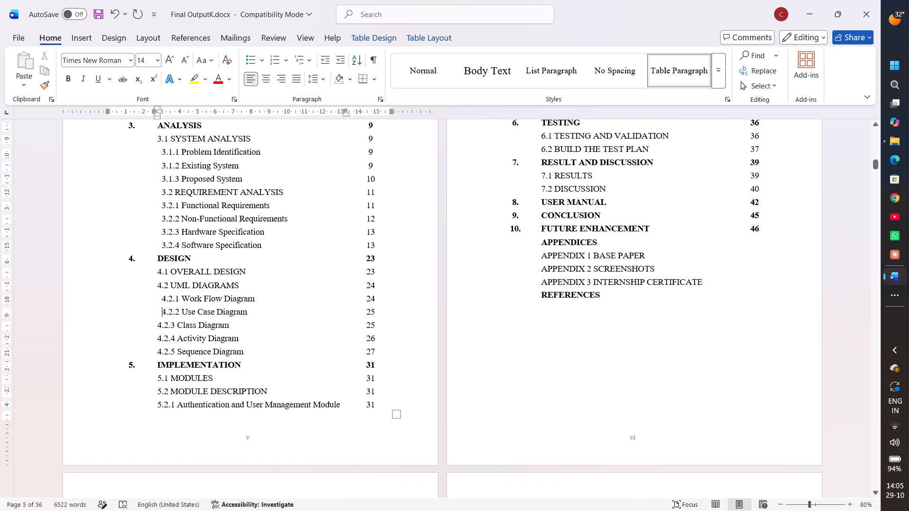
pyautogui.click(158, 324)
pyautogui.press('space')
pyautogui.press('space')
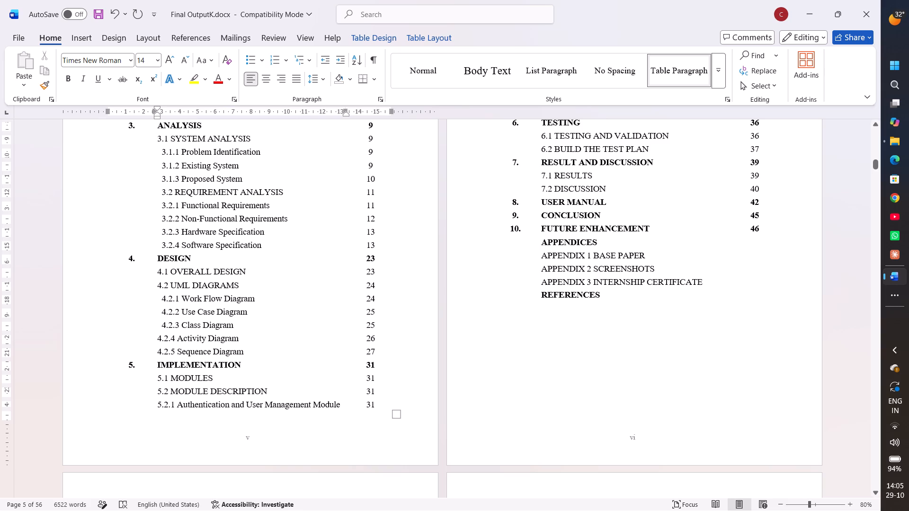
pyautogui.click(157, 336)
pyautogui.press('space')
pyautogui.press('space')
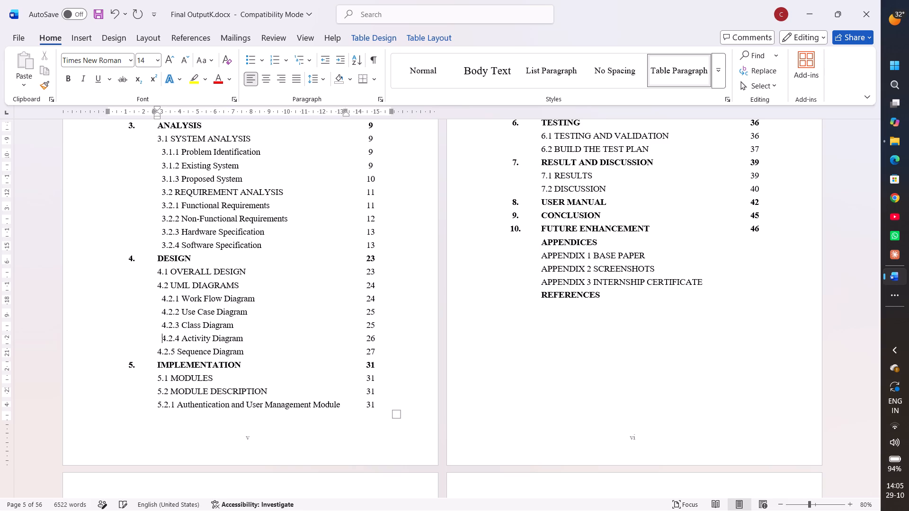
pyautogui.click(156, 350)
pyautogui.press('space')
pyautogui.press('space')
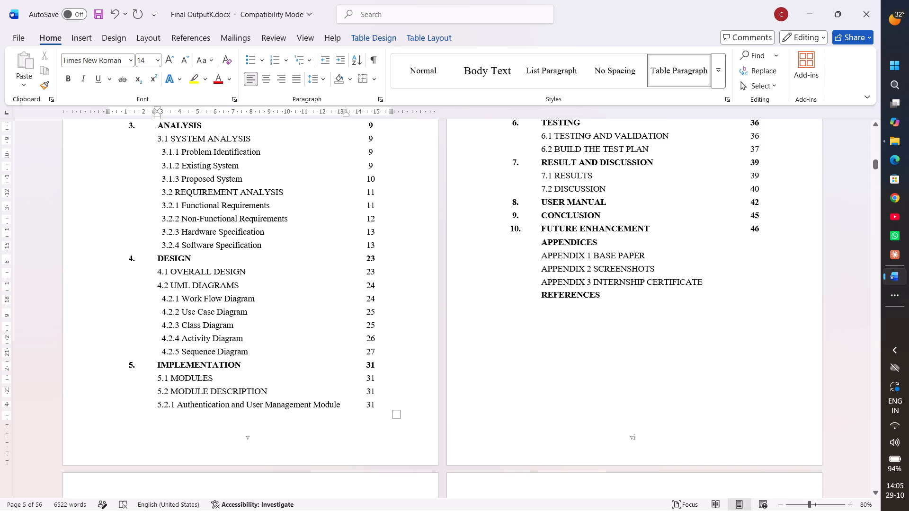
# Indent contents entry 5.2.1 Authentication and User Management Module by two spaces.
pyautogui.click(157, 407)
pyautogui.press('space')
pyautogui.press('space')
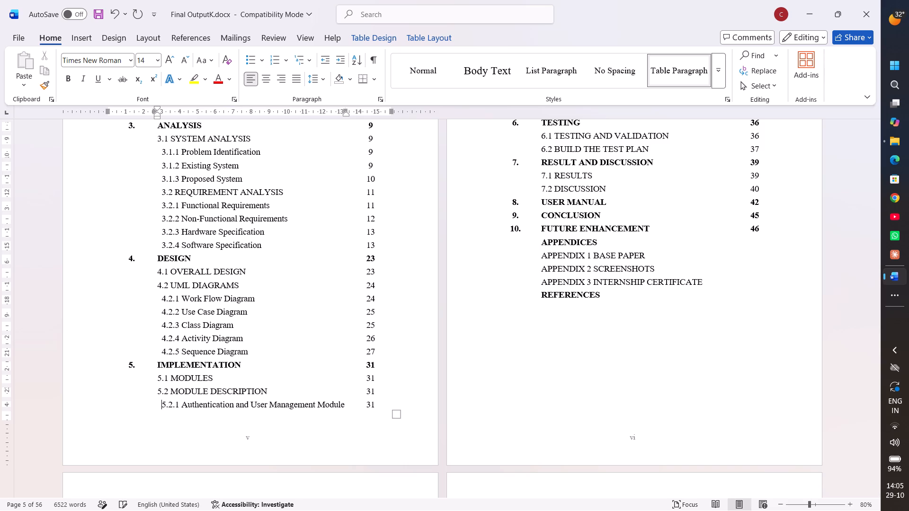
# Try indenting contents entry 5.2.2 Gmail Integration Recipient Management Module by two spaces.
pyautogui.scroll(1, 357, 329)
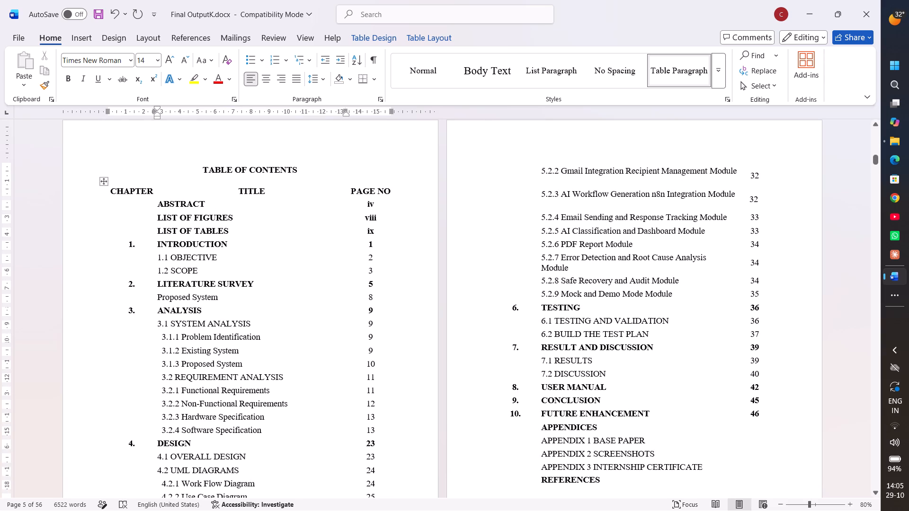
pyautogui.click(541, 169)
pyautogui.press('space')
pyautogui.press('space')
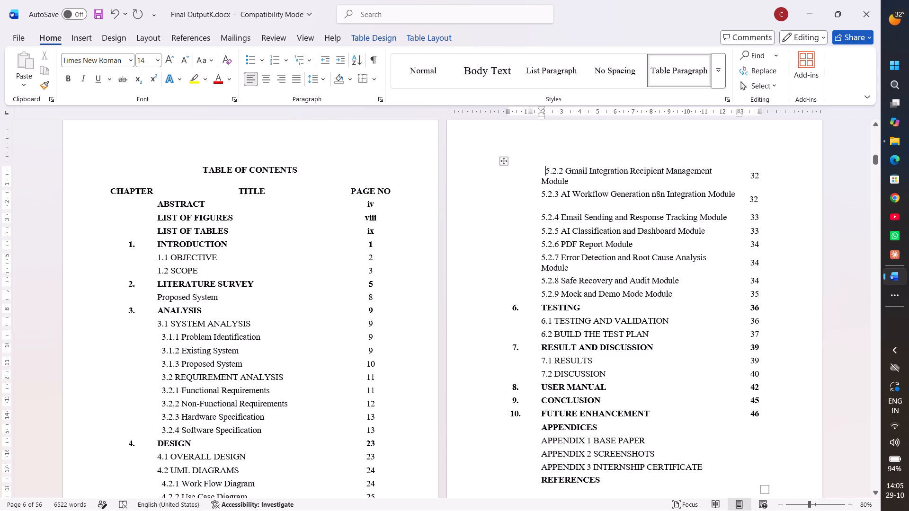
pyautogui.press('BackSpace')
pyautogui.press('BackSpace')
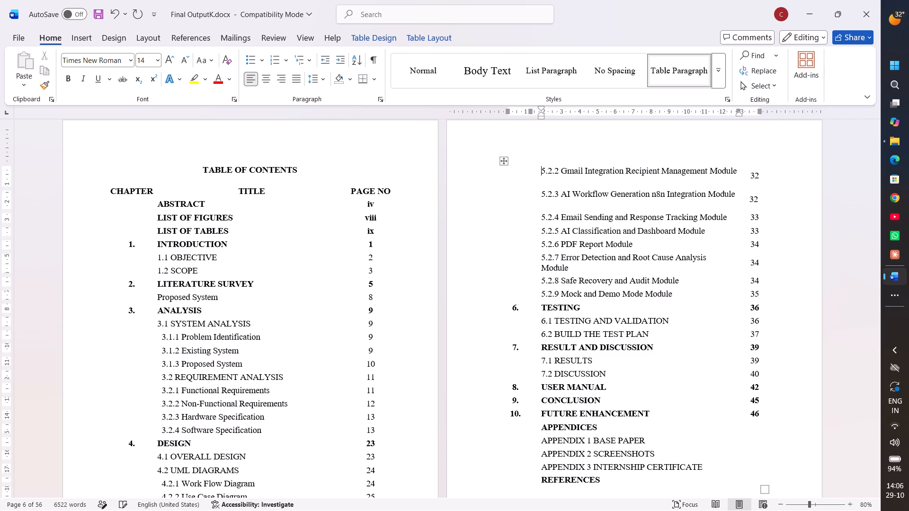
# Replace the paragraph indent of contents entry 5.2.2 Gmail Integration Recipient Management Module with five leading spaces.
pyautogui.press('BackSpace')
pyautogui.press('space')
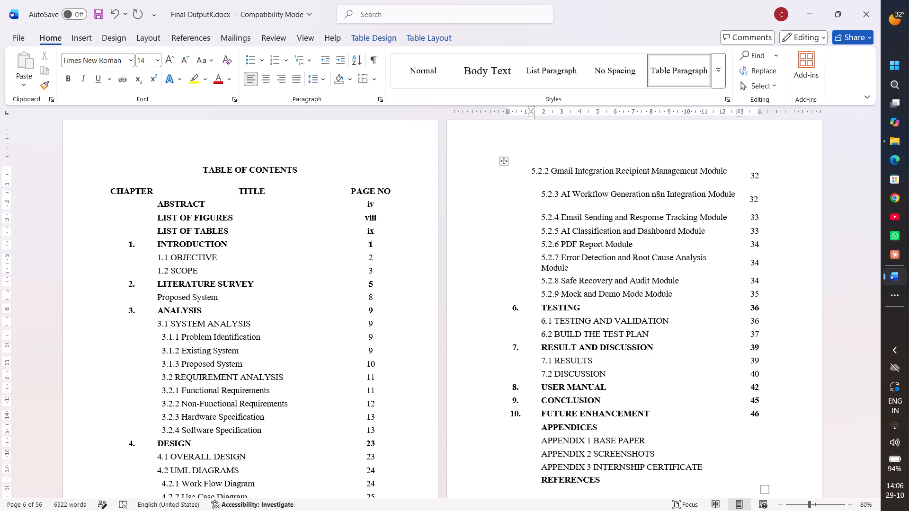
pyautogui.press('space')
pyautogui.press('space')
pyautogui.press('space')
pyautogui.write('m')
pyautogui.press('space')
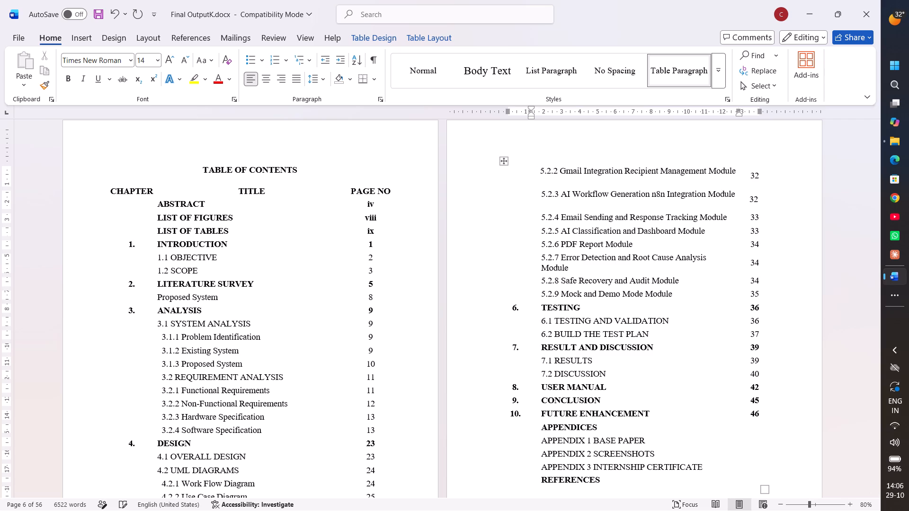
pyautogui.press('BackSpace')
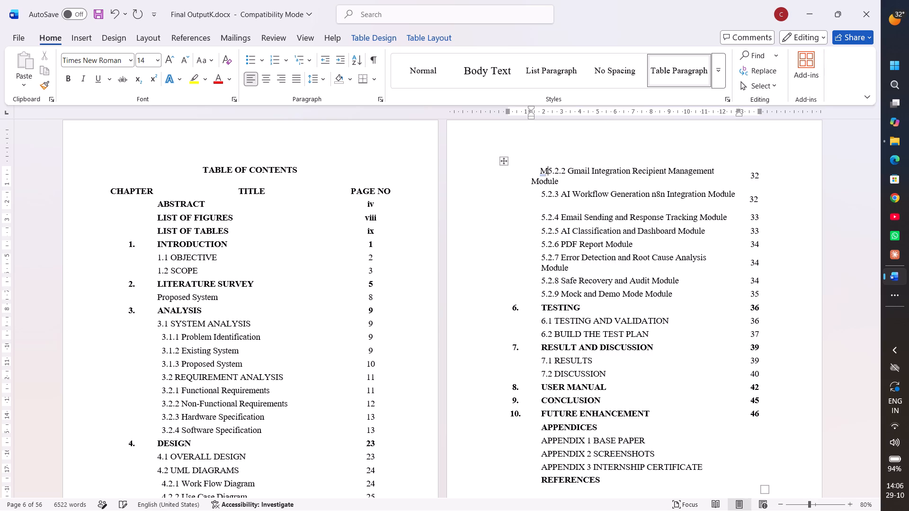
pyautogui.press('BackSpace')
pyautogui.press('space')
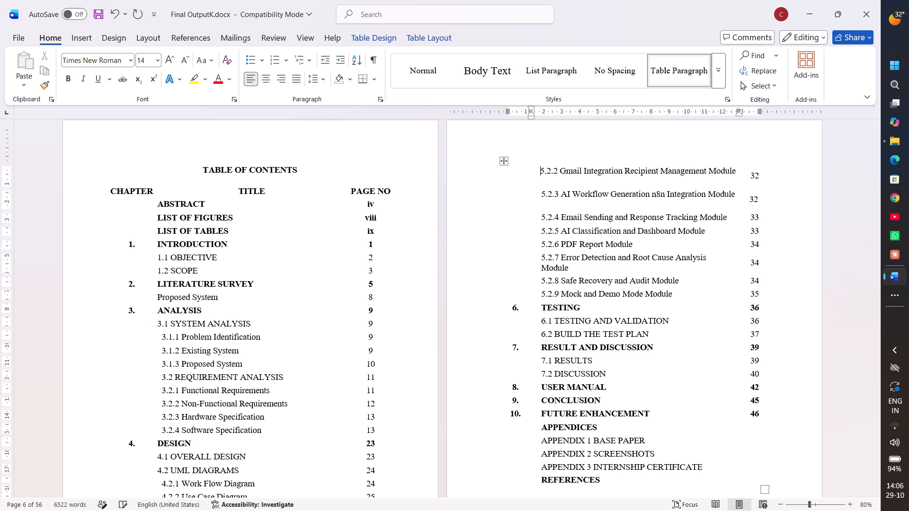
pyautogui.scroll(1, 586, 224)
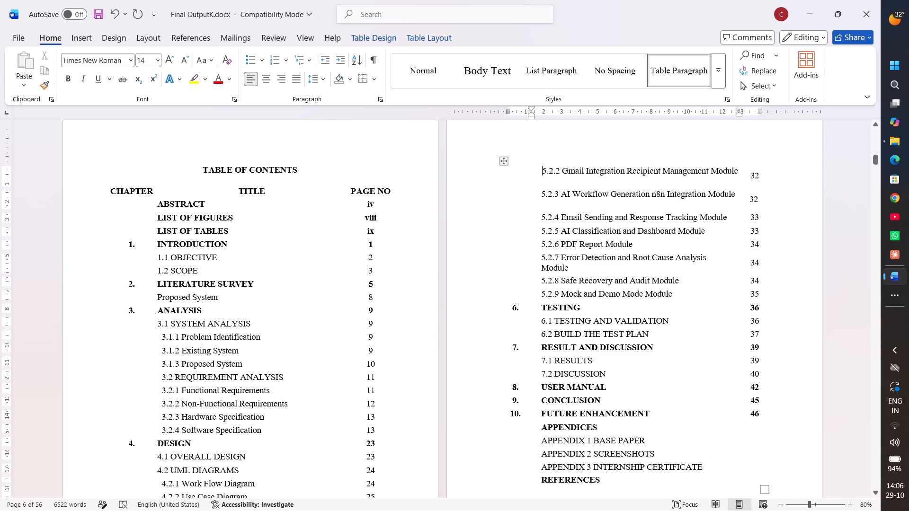
pyautogui.scroll(1, 586, 224)
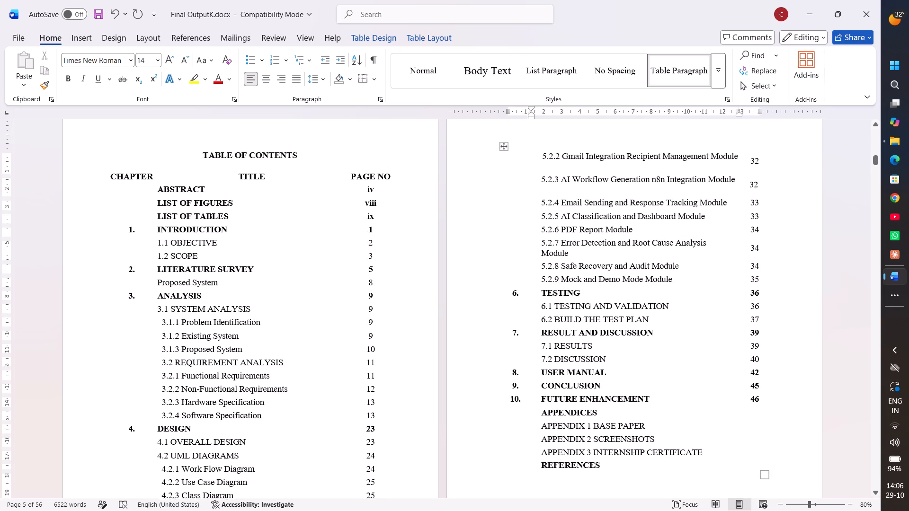
pyautogui.scroll(1, 586, 224)
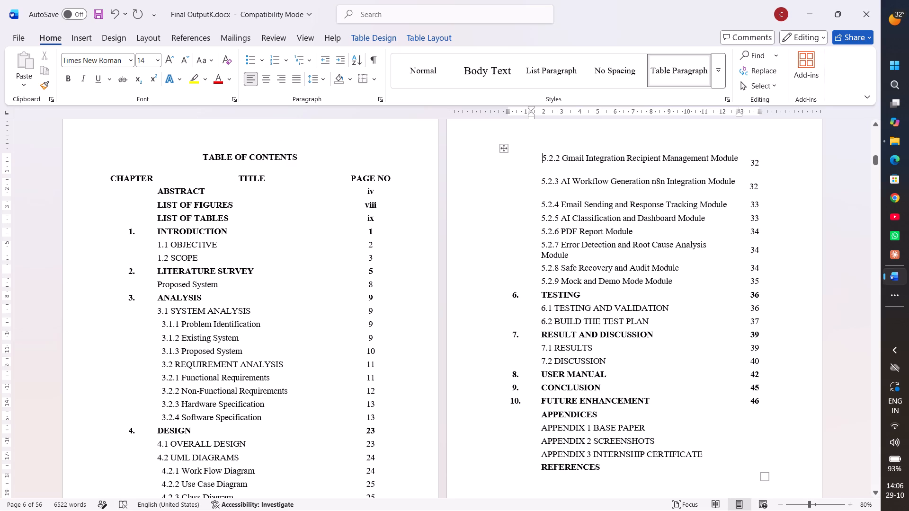
# Break the word Module in contents entry 5.2.2 onto a second line and indent it with 13 spaces to align under Gmail.
pyautogui.click(706, 160)
pyautogui.press('Right')
pyautogui.press('Return')
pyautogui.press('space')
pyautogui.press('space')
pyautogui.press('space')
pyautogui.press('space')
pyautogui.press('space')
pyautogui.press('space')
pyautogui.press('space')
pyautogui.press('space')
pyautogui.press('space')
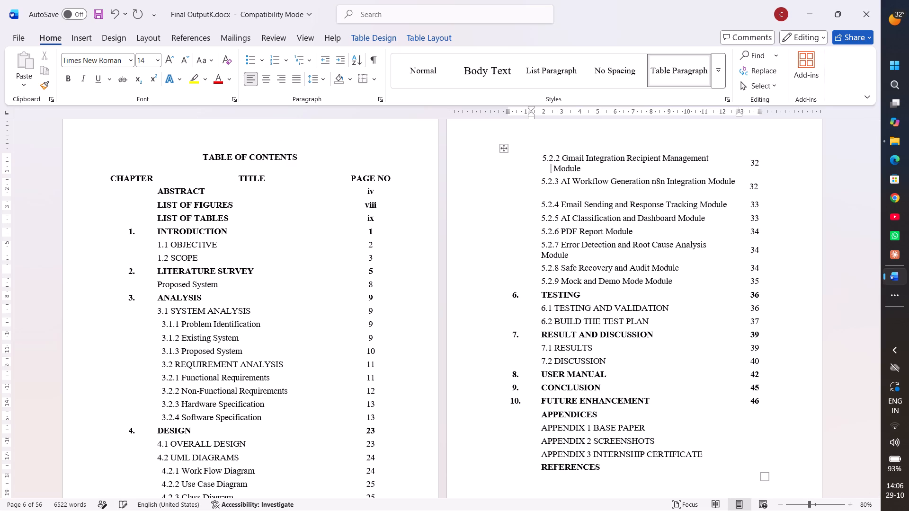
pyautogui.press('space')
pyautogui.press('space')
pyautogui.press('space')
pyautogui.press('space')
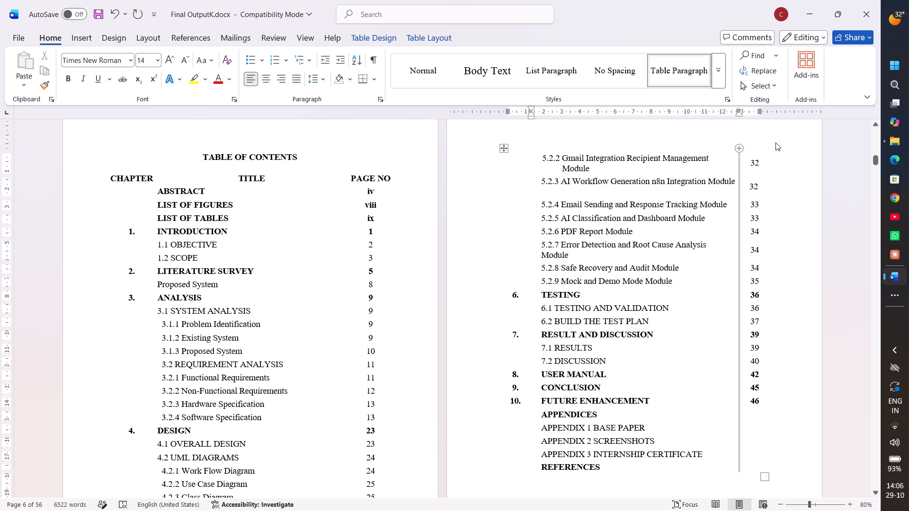
# Break the word Module in contents entry 5.2.3 onto a second line and indent it with spaces to align under AI.
pyautogui.click(708, 179)
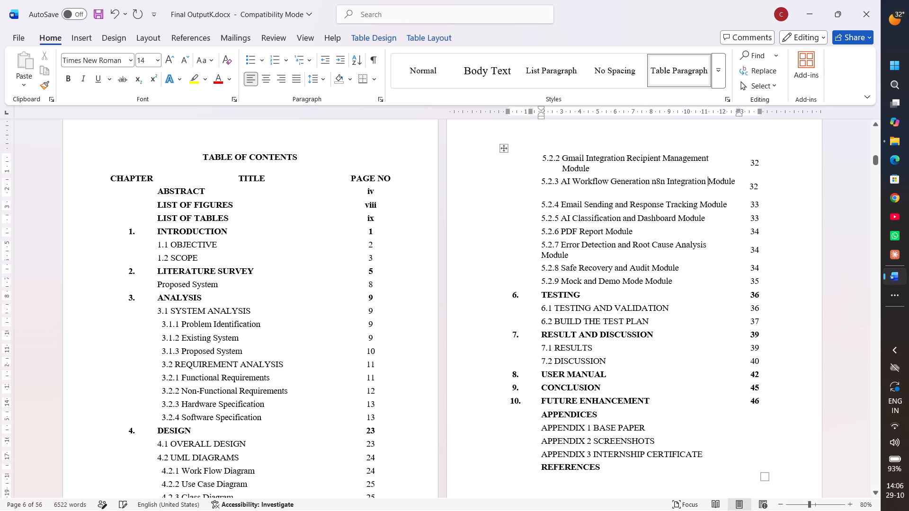
pyautogui.press('Return')
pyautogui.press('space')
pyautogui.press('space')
# Pad the wrapped word "Module" of contents entry 5.2.3 with seven spaces to line it up under the entry's title text.
pyautogui.press('space')
pyautogui.press('space')
pyautogui.press('space')
pyautogui.press('space')
pyautogui.press('space')
pyautogui.press('space')
pyautogui.press('space')
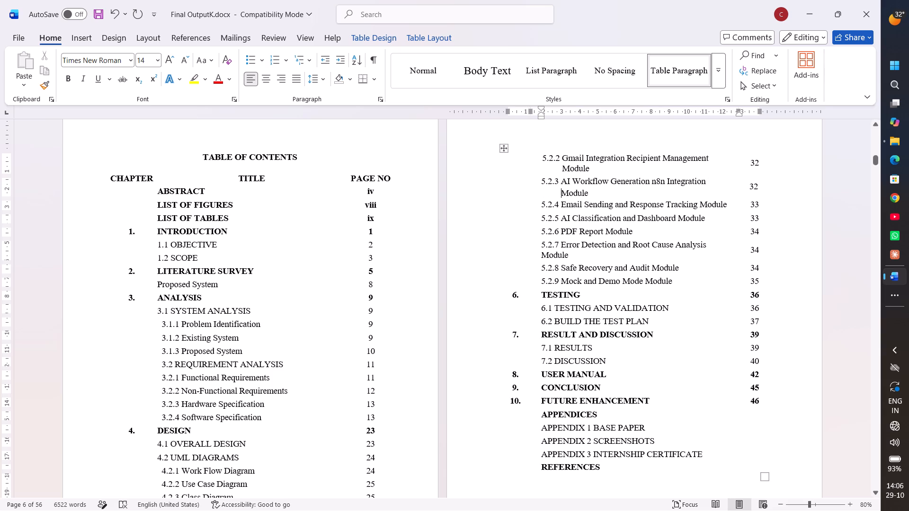
# Look through the lists of figures and tables and the first two chapters to check their layout and page numbers.
pyautogui.scroll(-3, 683, 256)
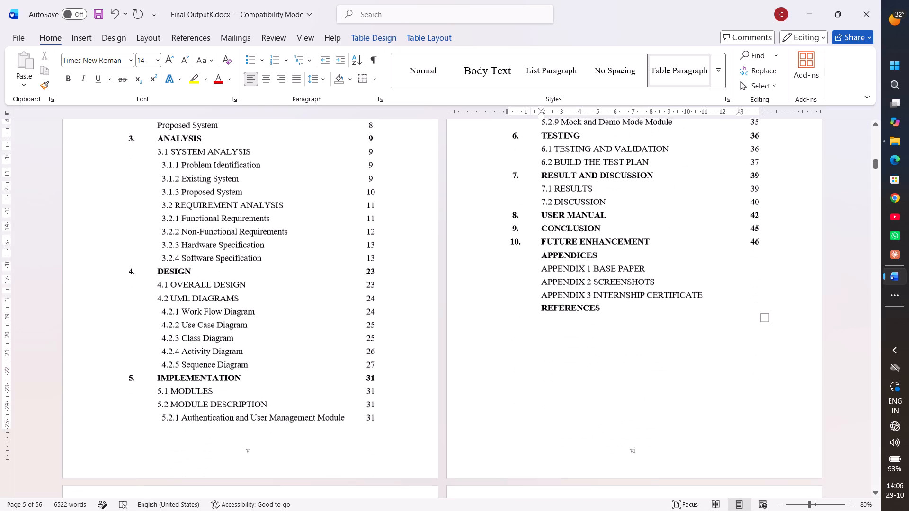
pyautogui.scroll(-4, 683, 256)
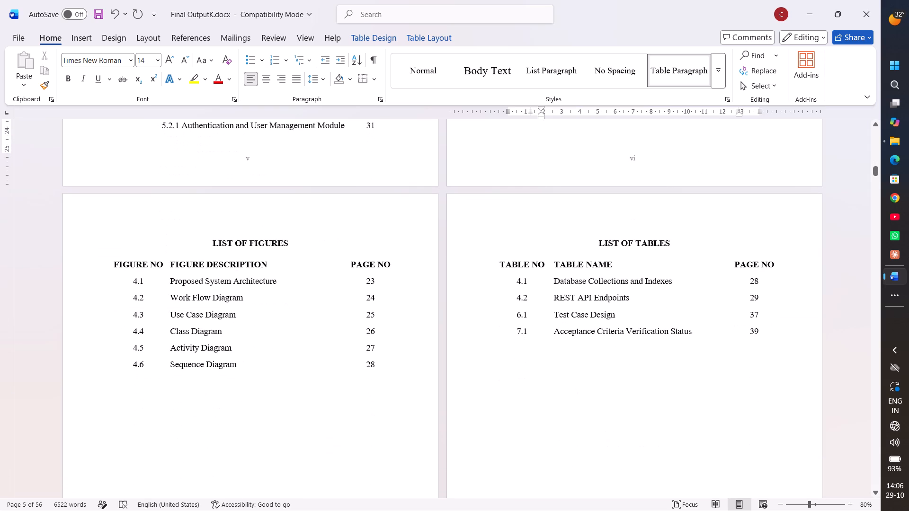
pyautogui.scroll(-2, 683, 256)
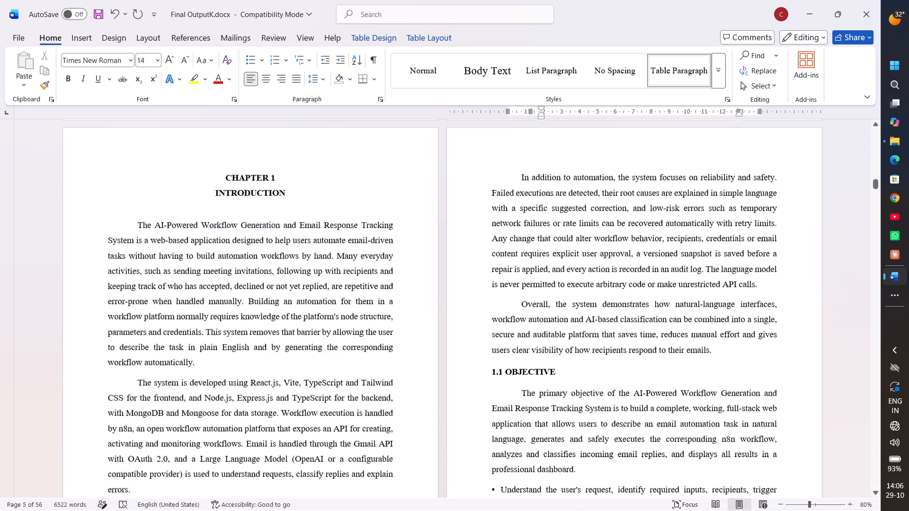
pyautogui.scroll(-2, 683, 256)
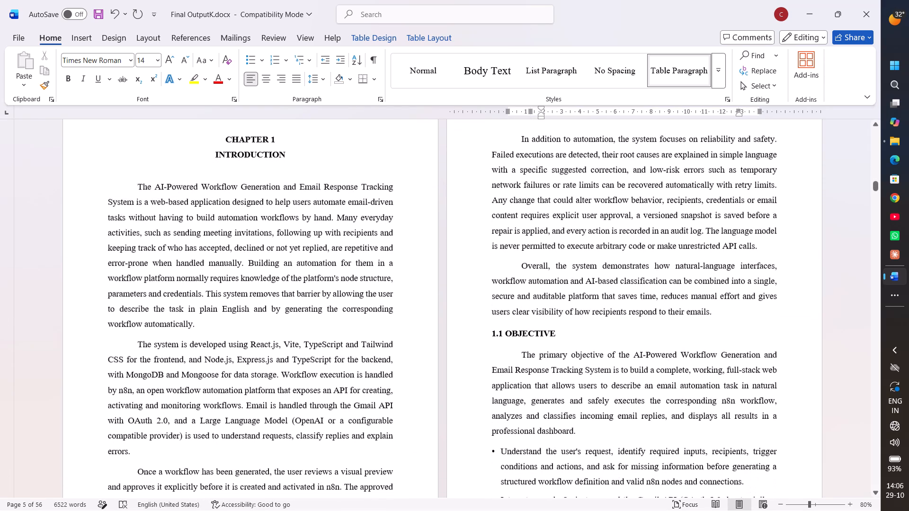
pyautogui.scroll(-1, 683, 256)
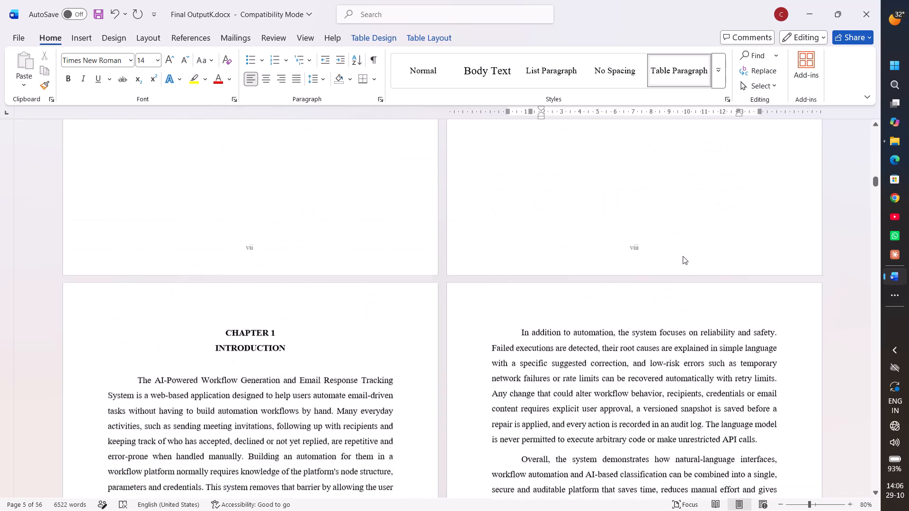
pyautogui.scroll(-1, 683, 256)
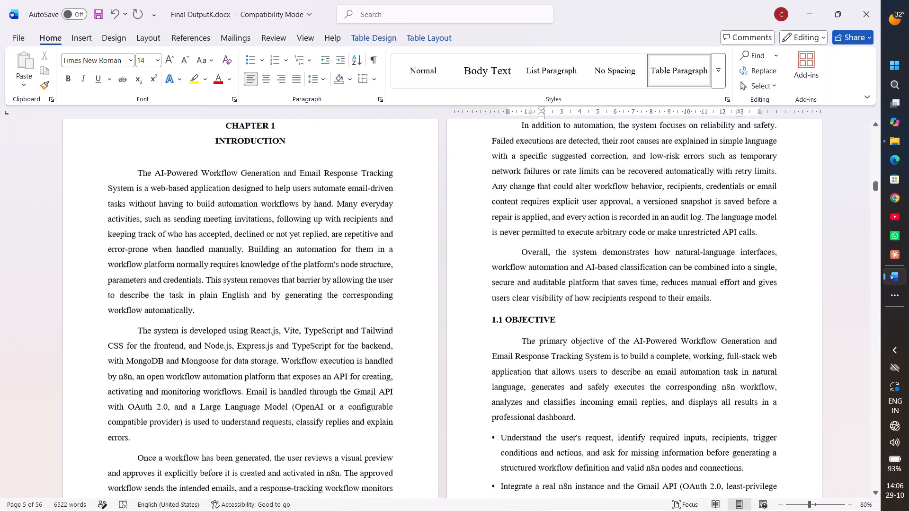
pyautogui.scroll(-3, 683, 256)
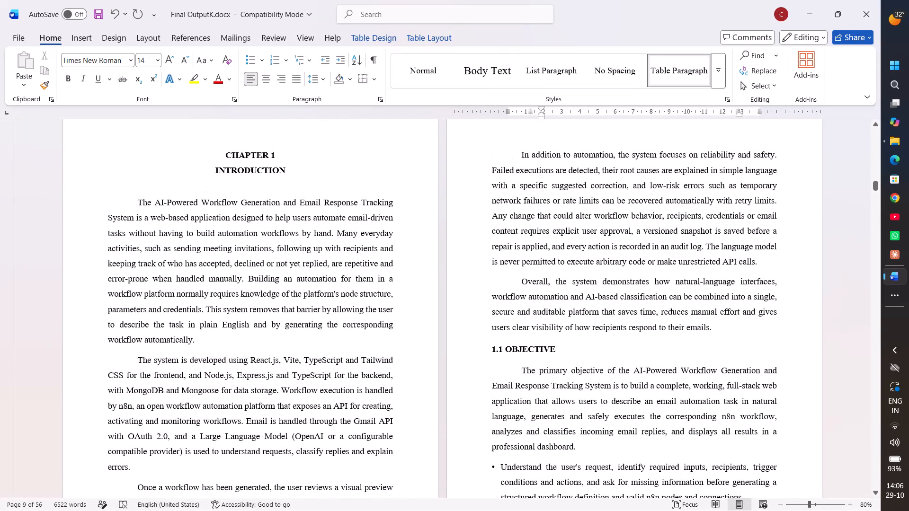
pyautogui.scroll(-5, 683, 256)
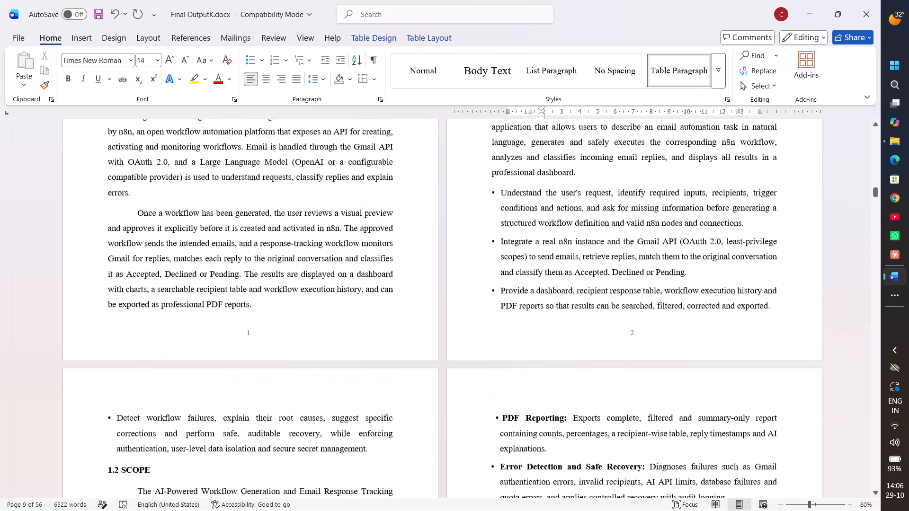
pyautogui.scroll(-8, 683, 256)
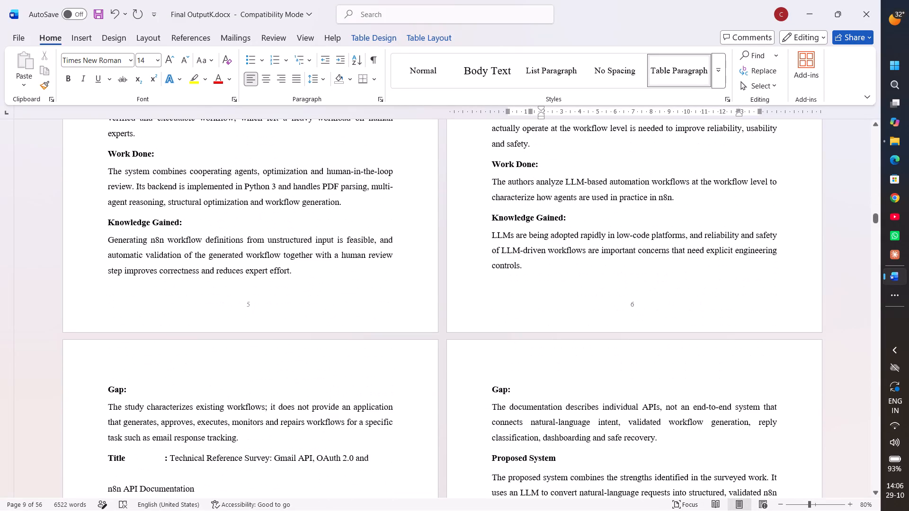
# Save the document.
pyautogui.hotkey('ctrl', 's')
# Review the page layout from the literature survey through the UML diagram sections of chapter 4.
pyautogui.scroll(-1, 683, 256)
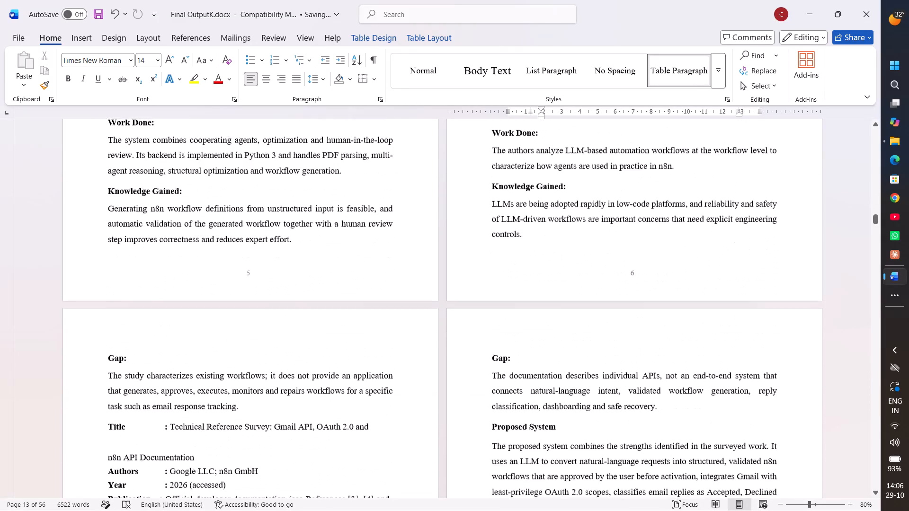
pyautogui.scroll(-7, 683, 256)
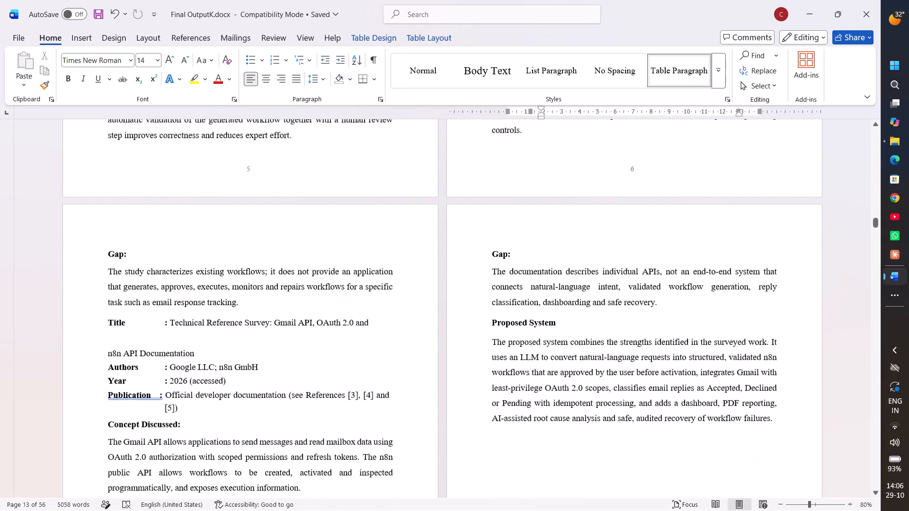
pyautogui.scroll(-12, 683, 256)
pyautogui.scroll(-9, 683, 256)
pyautogui.scroll(4, 683, 256)
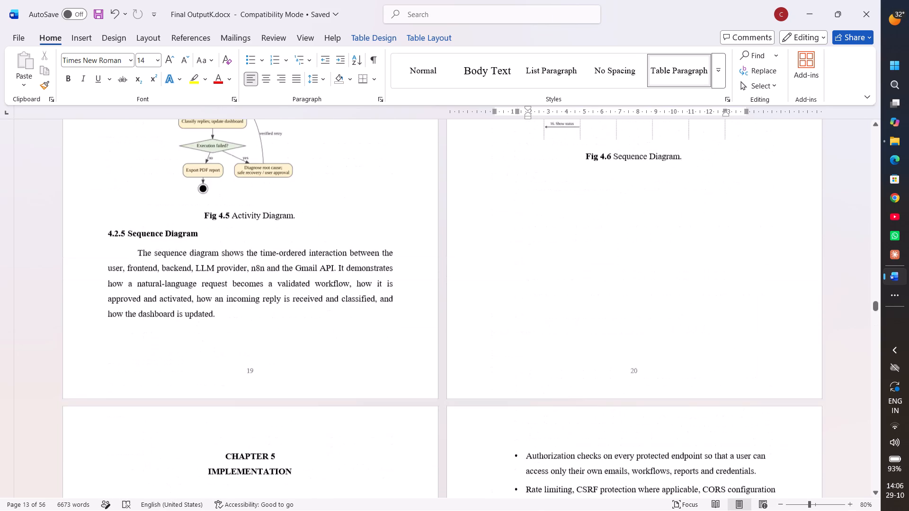
pyautogui.scroll(6, 683, 256)
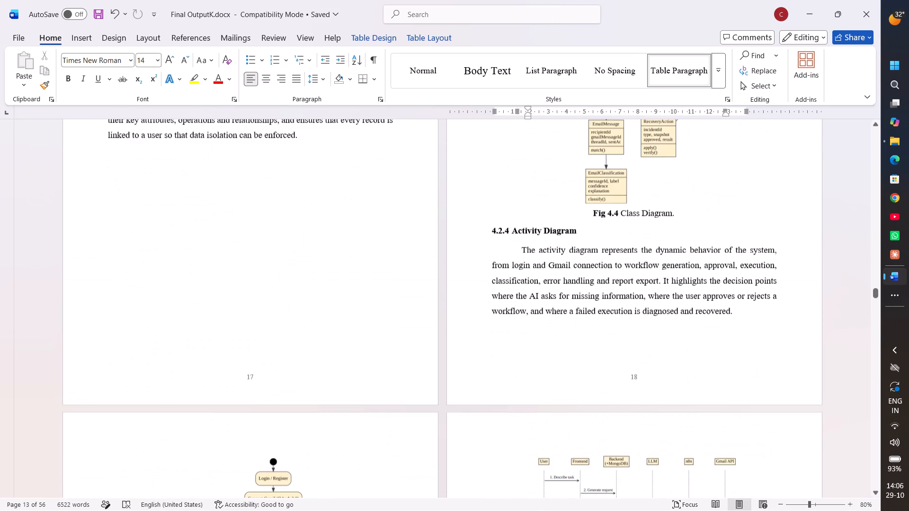
pyautogui.scroll(2, 683, 256)
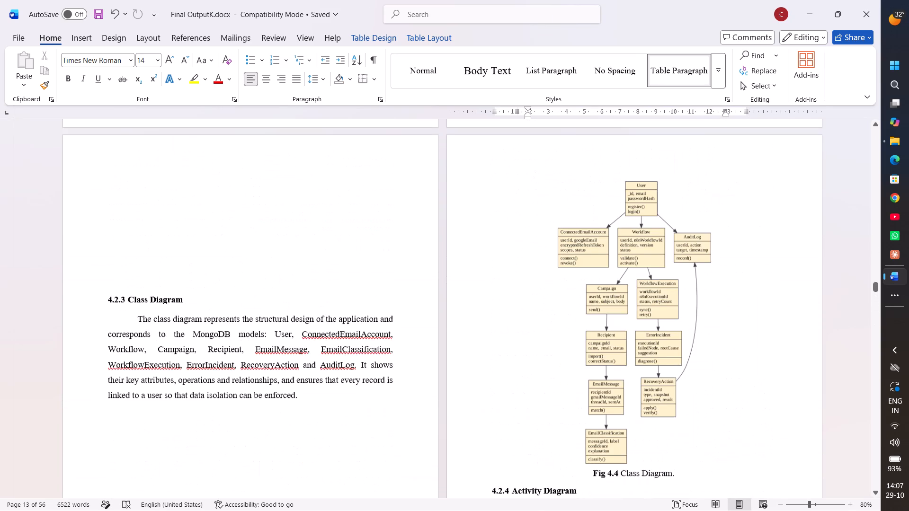
pyautogui.scroll(1, 683, 256)
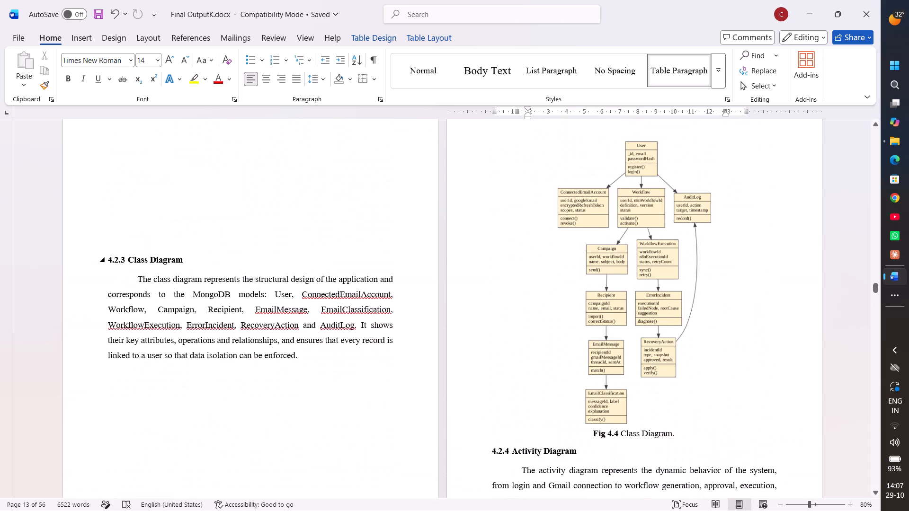
# Delete the empty lines above the 4.2.3 Class Diagram heading, leaving one blank line after the Fig 4.3 caption.
pyautogui.click(124, 253)
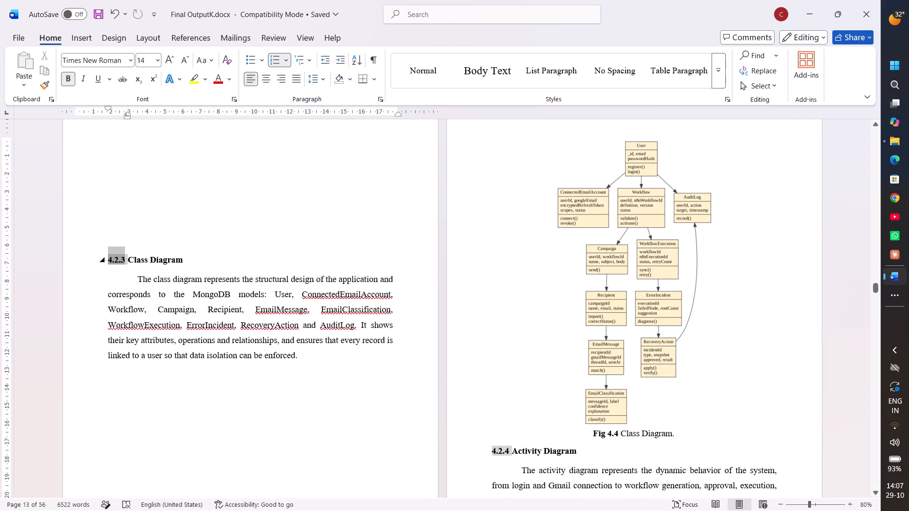
pyautogui.click(124, 253)
pyautogui.click(111, 262)
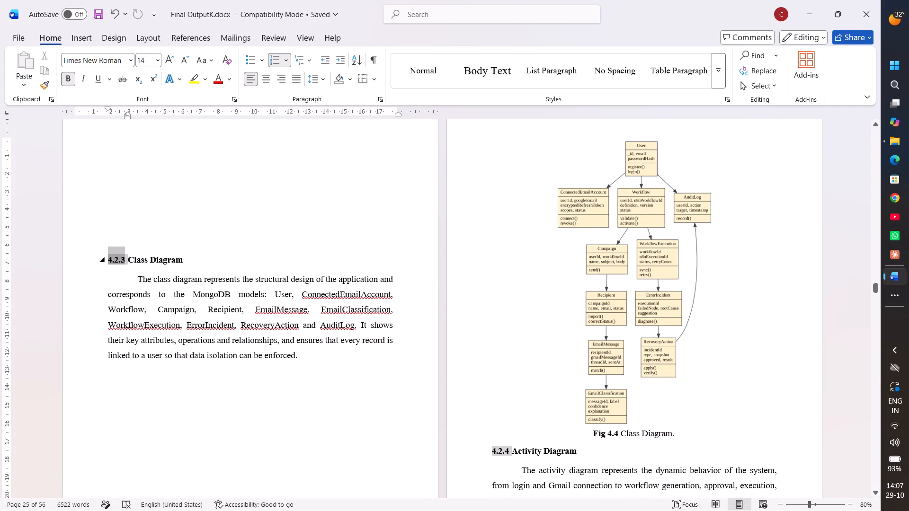
pyautogui.doubleClick(111, 262)
pyautogui.click(132, 263)
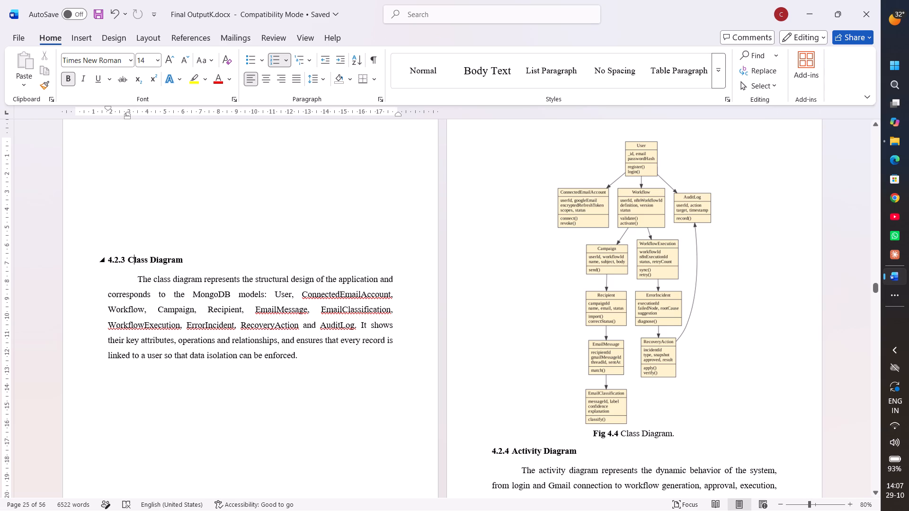
pyautogui.click(132, 263)
pyautogui.press('Left')
pyautogui.press('Left')
pyautogui.press('Left')
pyautogui.press('Left')
pyautogui.press('Left')
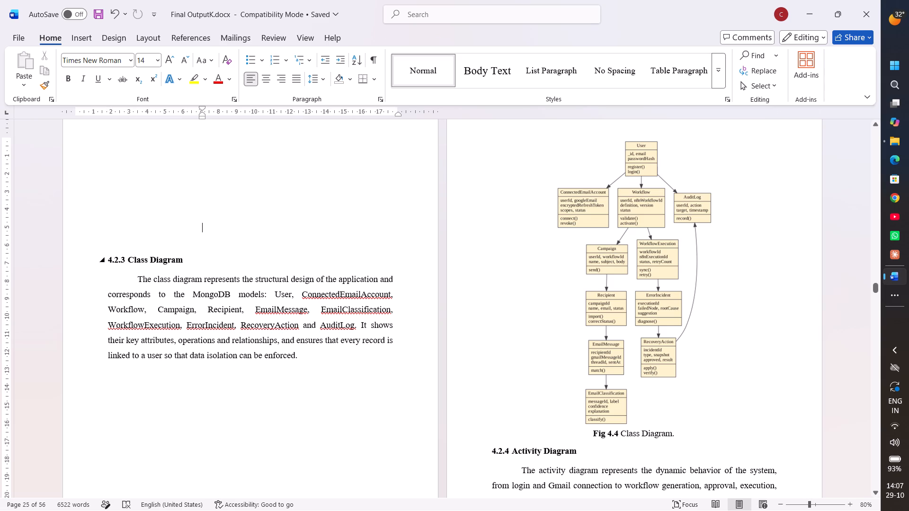
pyautogui.press('BackSpace')
pyautogui.press('BackSpace')
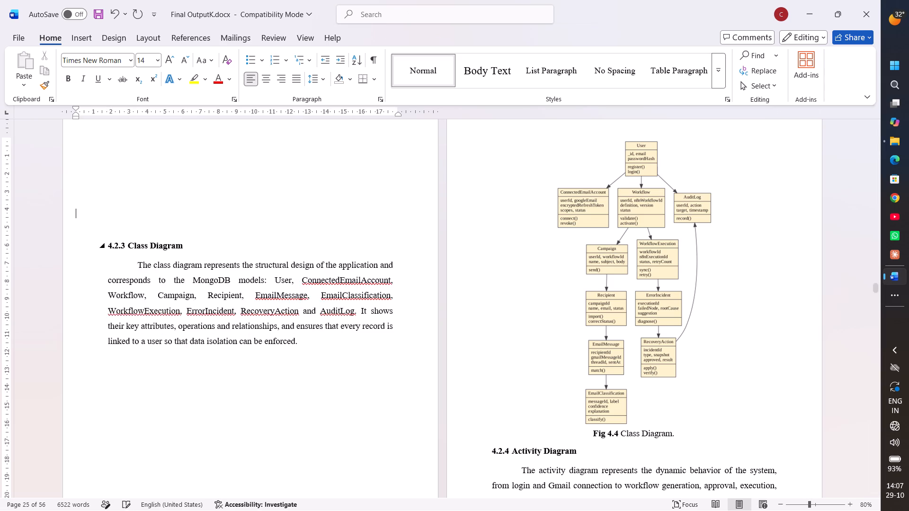
pyautogui.press('BackSpace')
pyautogui.press('BackSpace')
pyautogui.press('BackSpace')
pyautogui.press('BackSpace')
pyautogui.press('BackSpace')
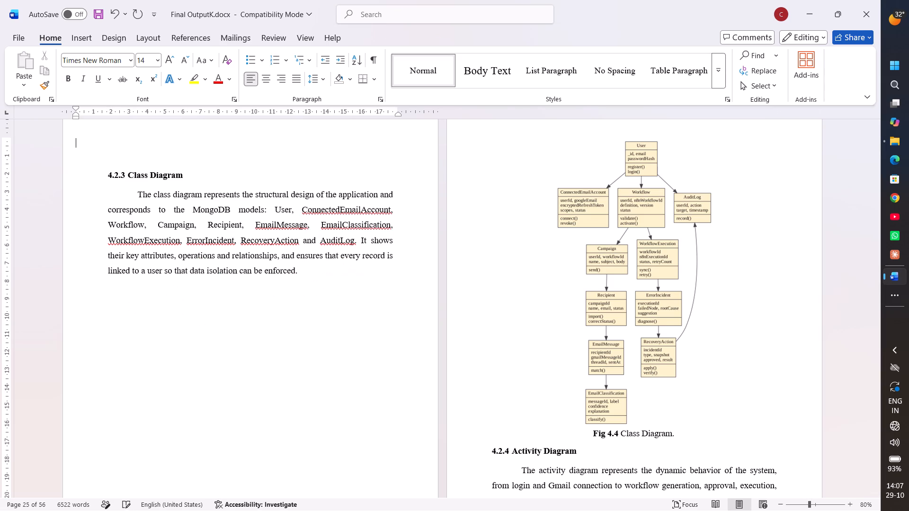
pyautogui.scroll(1, 132, 263)
pyautogui.press('BackSpace')
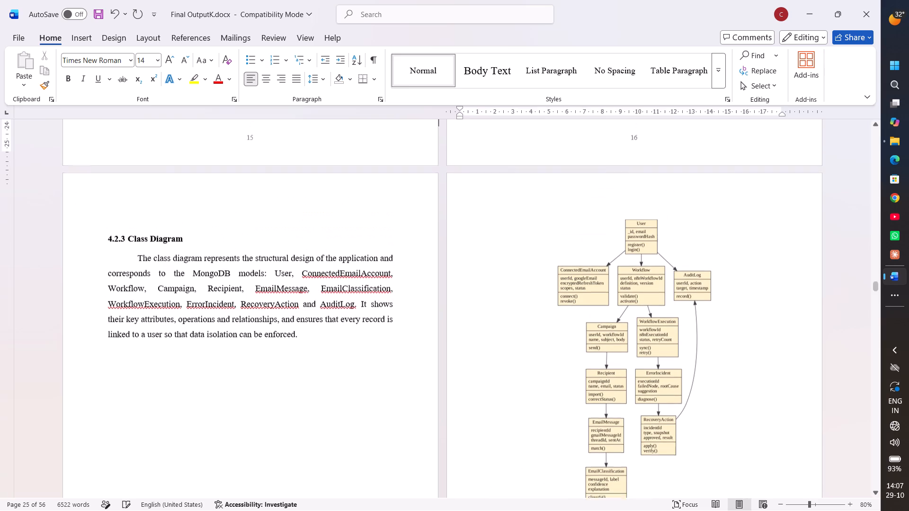
pyautogui.press('BackSpace')
pyautogui.press('BackSpace')
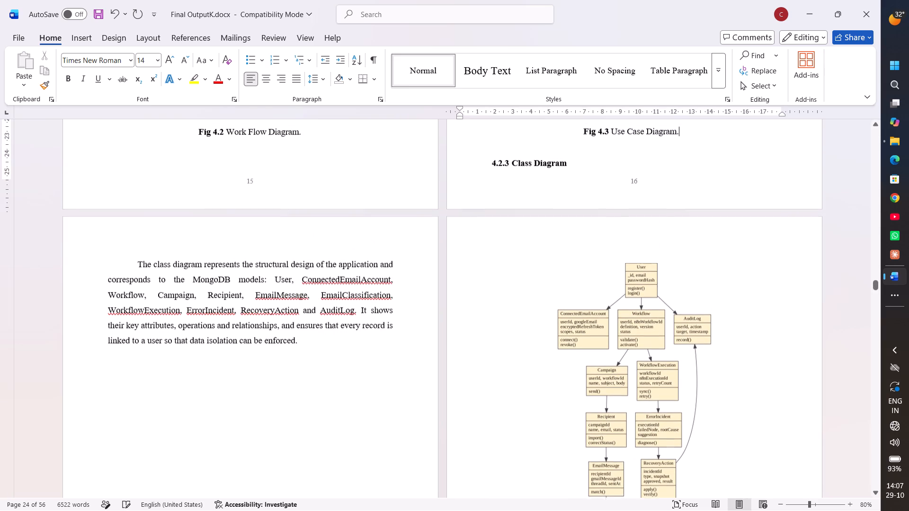
pyautogui.press('Return')
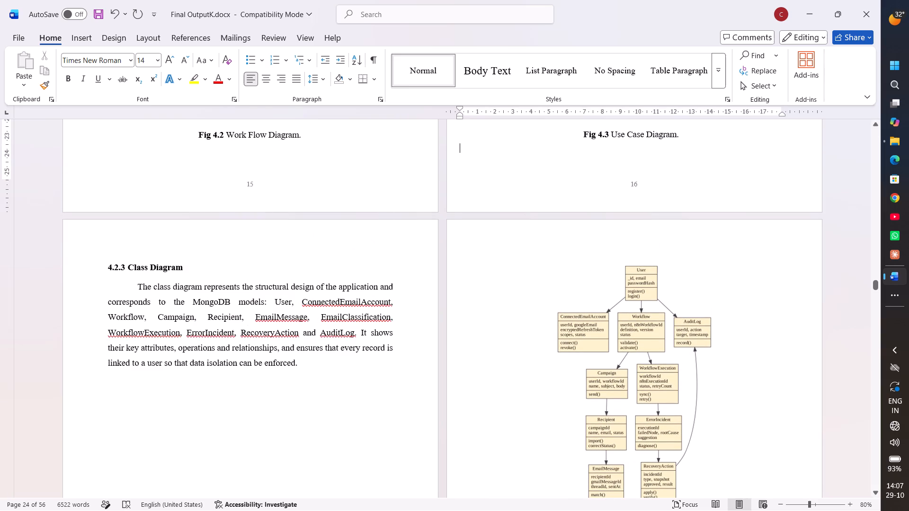
# Move the class diagram picture from the following page into the 4.2.3 Class Diagram description.
pyautogui.moveTo(617, 337); pyautogui.dragTo(406, 401)
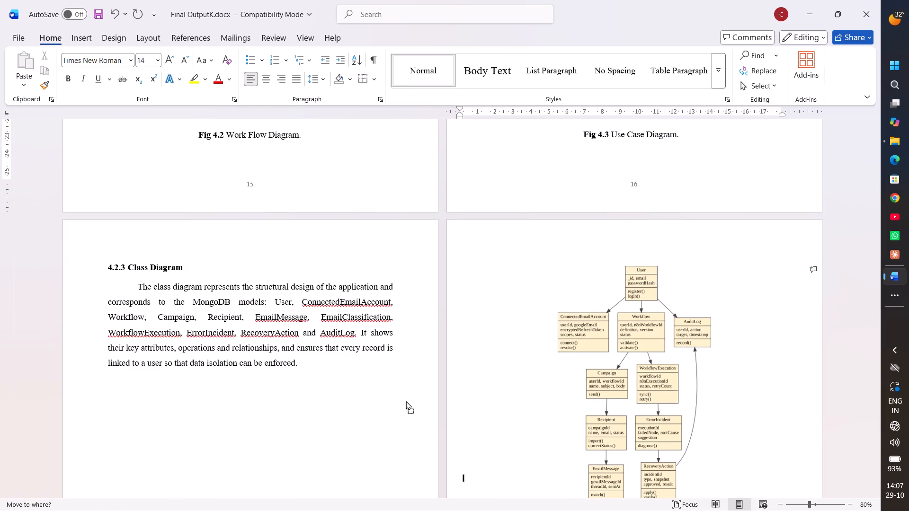
pyautogui.moveTo(406, 401); pyautogui.dragTo(199, 446)
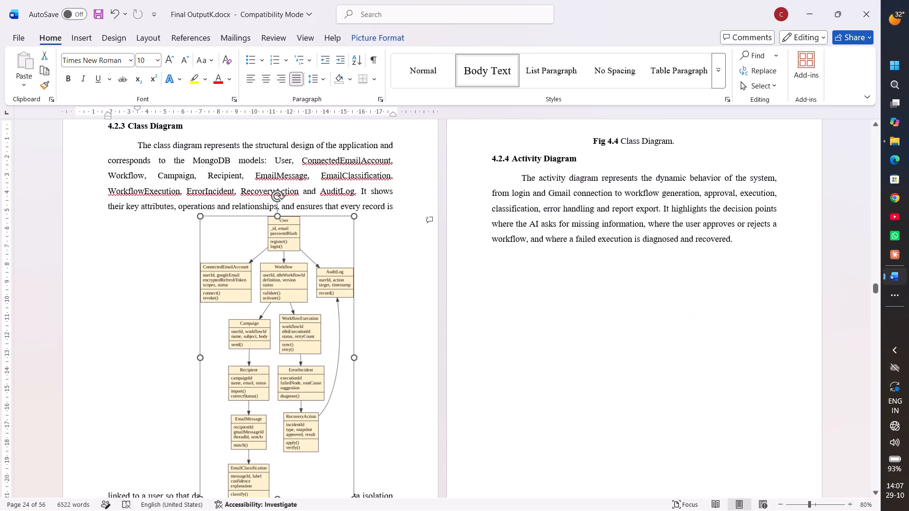
# Delete the text "ta isolation can be enforced." that follows the class diagram picture in section 4.2.3.
pyautogui.scroll(-1, 262, 441)
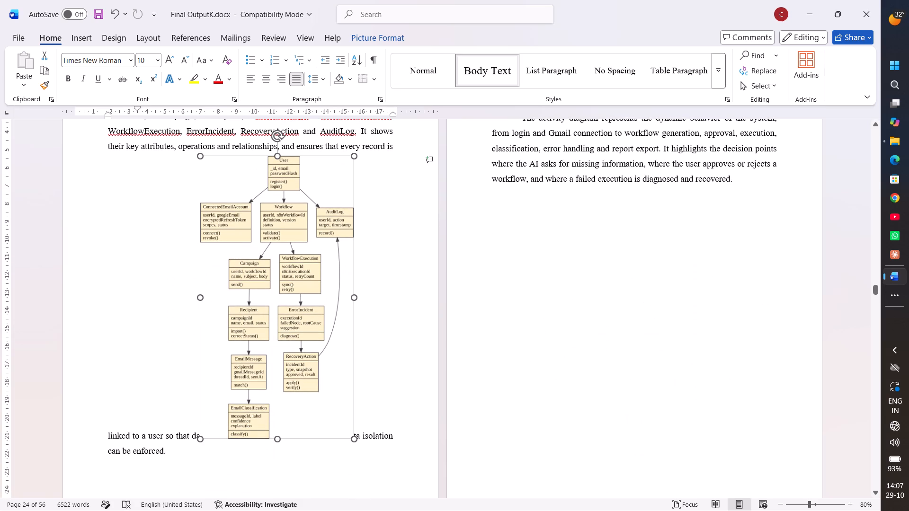
pyautogui.click(101, 439)
pyautogui.moveTo(101, 439); pyautogui.dragTo(184, 449)
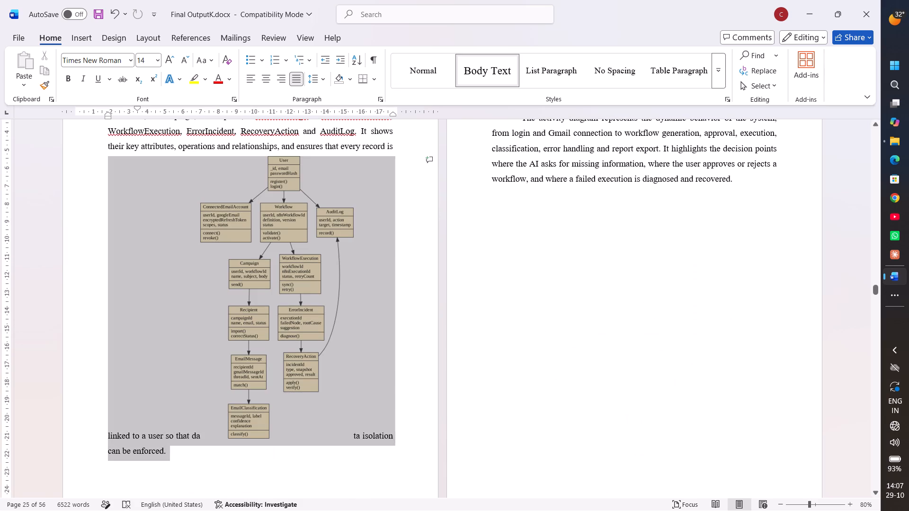
pyautogui.moveTo(184, 449); pyautogui.dragTo(147, 441)
pyautogui.click(171, 449)
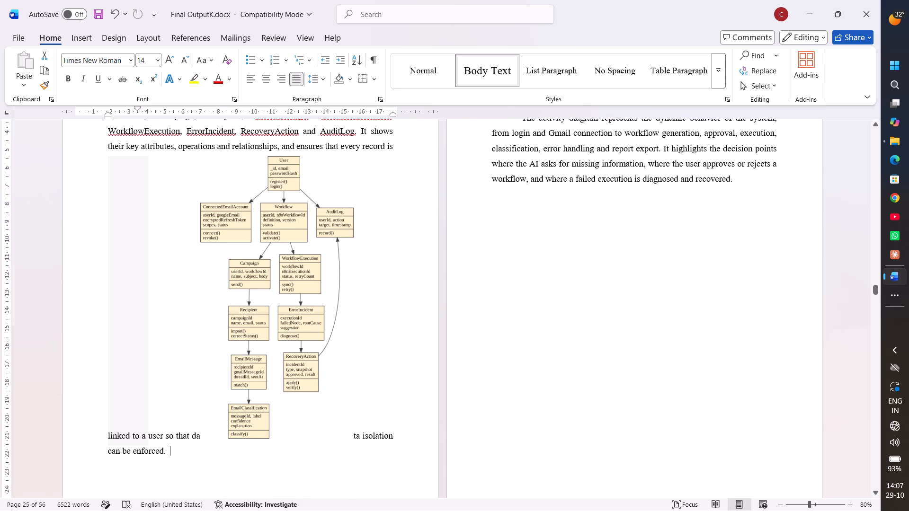
pyautogui.hscroll(-1, 491, 333)
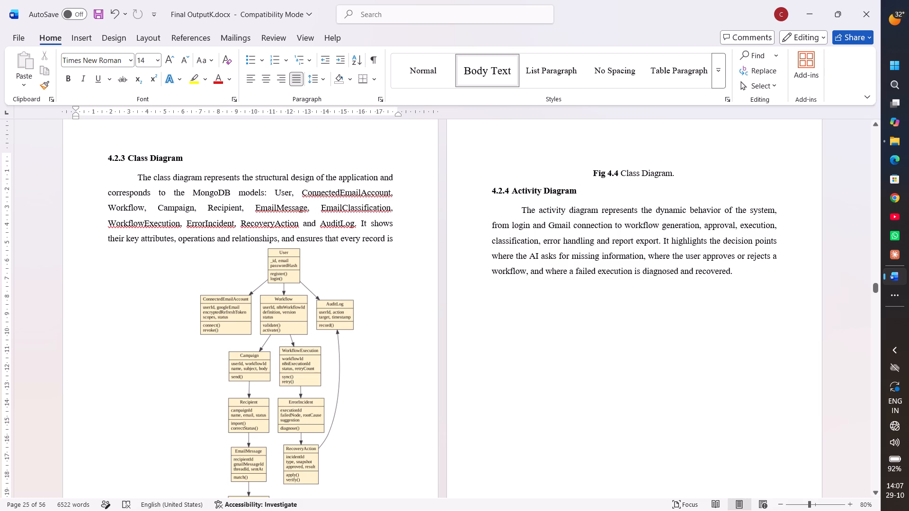
pyautogui.hscroll(-1, 491, 333)
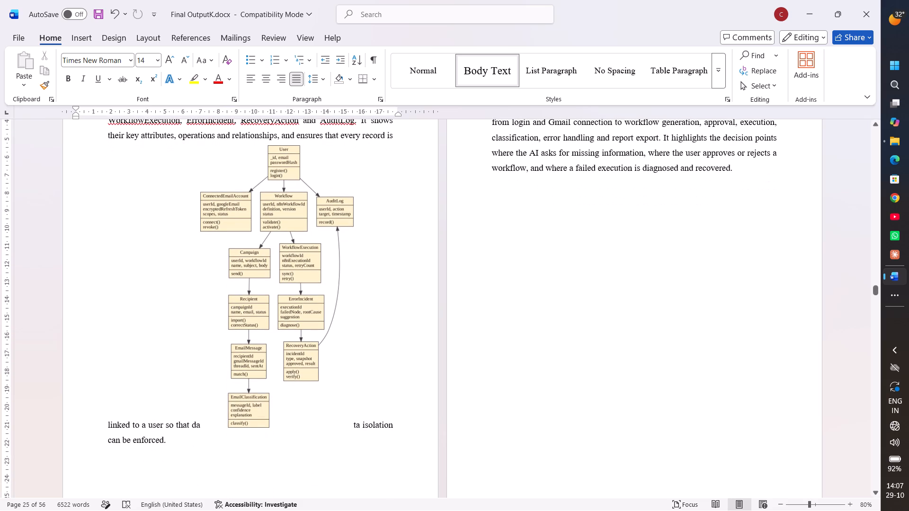
pyautogui.press('BackSpace')
pyautogui.press('BackSpace')
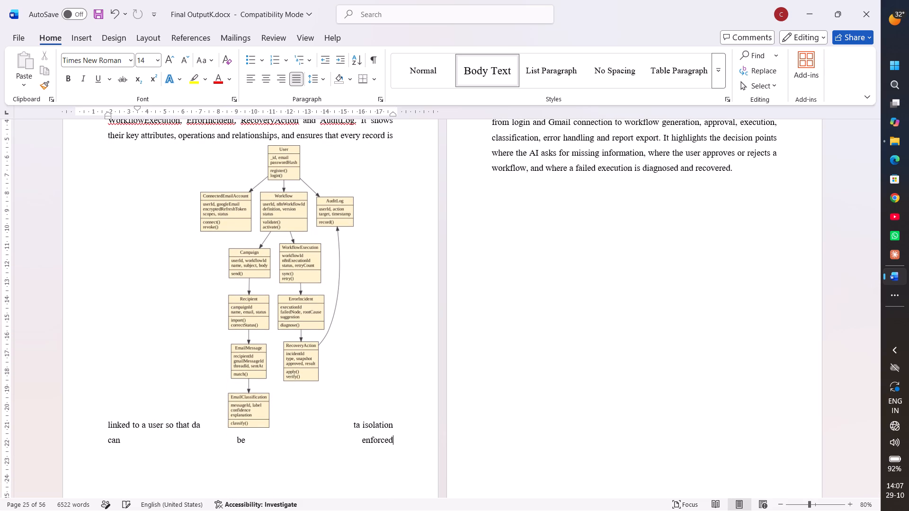
pyautogui.press('BackSpace')
pyautogui.press('BackSpace')
pyautogui.press('BackSpace')
pyautogui.press('BackSpace')
pyautogui.press('BackSpace')
pyautogui.press('BackSpace')
pyautogui.press('BackSpace')
pyautogui.press('BackSpace')
pyautogui.press('BackSpace')
pyautogui.press('BackSpace')
pyautogui.press('BackSpace')
pyautogui.press('BackSpace')
pyautogui.press('BackSpace')
pyautogui.press('BackSpace')
pyautogui.press('BackSpace')
pyautogui.press('BackSpace')
pyautogui.press('BackSpace')
pyautogui.press('BackSpace')
pyautogui.press('BackSpace')
pyautogui.press('BackSpace')
pyautogui.press('BackSpace')
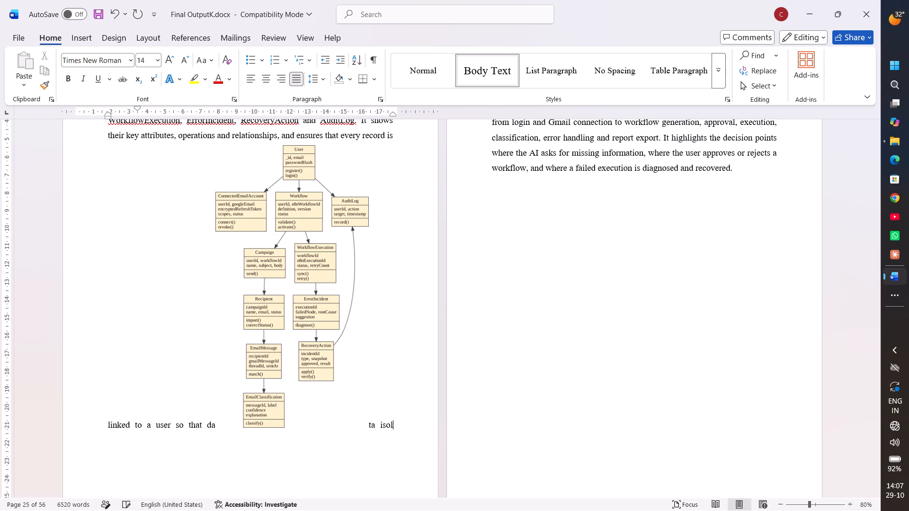
pyautogui.press('BackSpace')
pyautogui.press('BackSpace')
pyautogui.press('BackSpace')
pyautogui.press('BackSpace')
pyautogui.press('BackSpace')
pyautogui.press('BackSpace')
pyautogui.press('BackSpace')
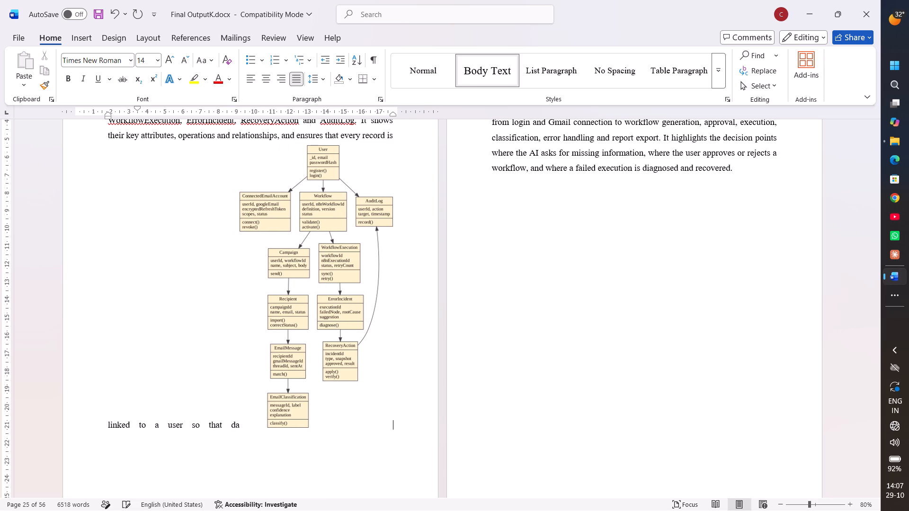
pyautogui.press('BackSpace')
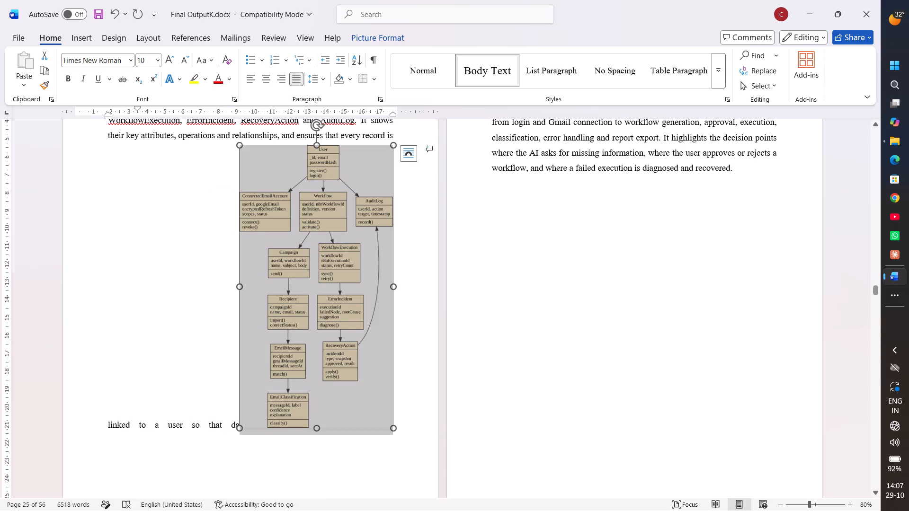
# Delete the text "linked to a user so that da" before the class diagram picture, leaving spaces after "every record is".
pyautogui.click(229, 408)
pyautogui.click(237, 419)
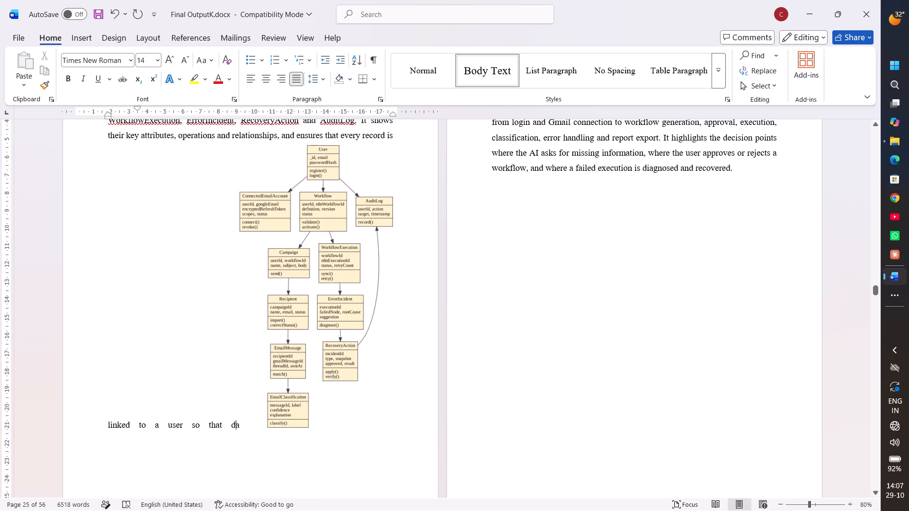
pyautogui.press('Right')
pyautogui.press('BackSpace')
pyautogui.press('BackSpace')
pyautogui.press('BackSpace')
pyautogui.press('BackSpace')
pyautogui.press('BackSpace')
pyautogui.press('BackSpace')
pyautogui.press('BackSpace')
pyautogui.press('BackSpace')
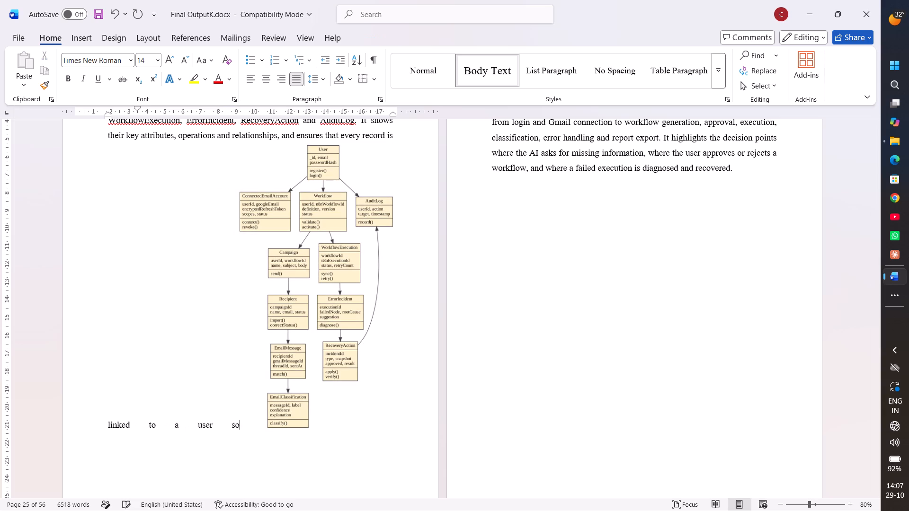
pyautogui.press('BackSpace')
pyautogui.press('BackSpace')
pyautogui.press('BackSpace')
pyautogui.press('BackSpace')
pyautogui.press('BackSpace')
pyautogui.press('BackSpace')
pyautogui.press('BackSpace')
pyautogui.press('BackSpace')
pyautogui.press('BackSpace')
pyautogui.press('BackSpace')
pyautogui.press('BackSpace')
pyautogui.press('BackSpace')
pyautogui.press('BackSpace')
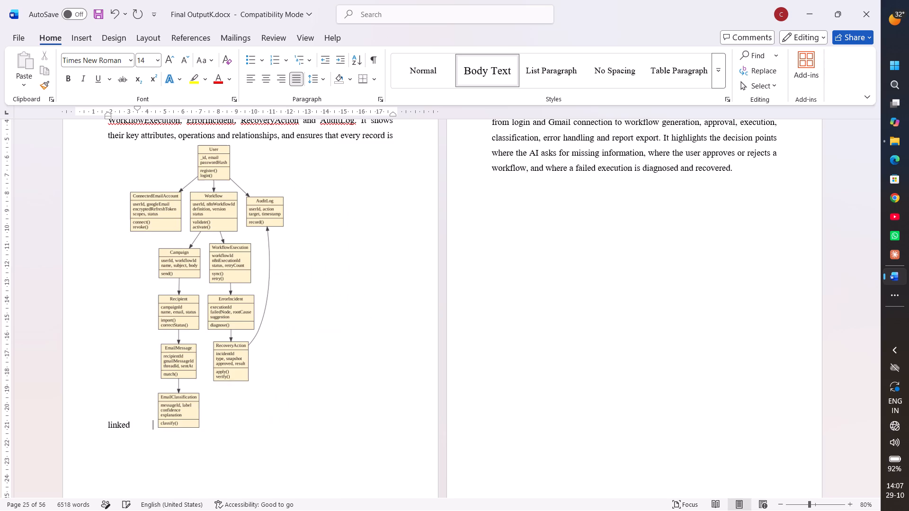
pyautogui.press('BackSpace')
pyautogui.press('BackSpace')
pyautogui.press('BackSpace')
pyautogui.press('BackSpace')
pyautogui.press('BackSpace')
pyautogui.press('BackSpace')
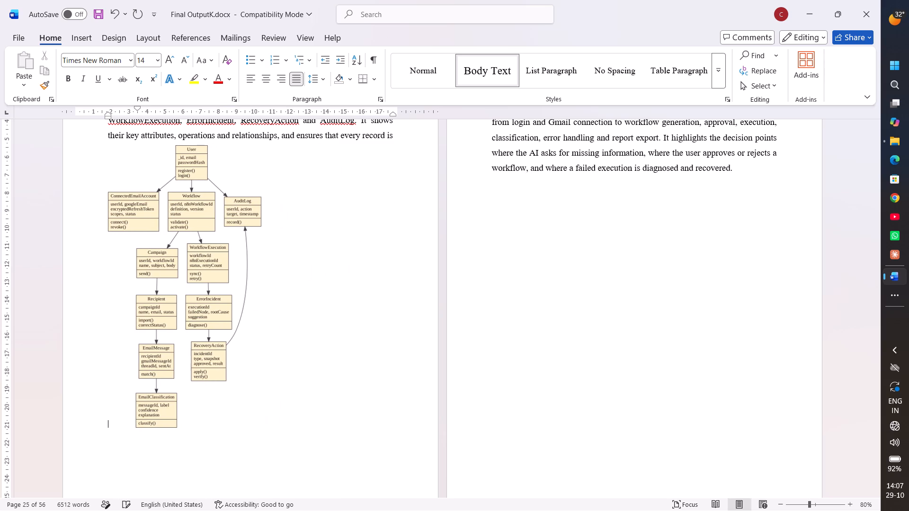
pyautogui.press('BackSpace')
pyautogui.press('space')
pyautogui.press('space')
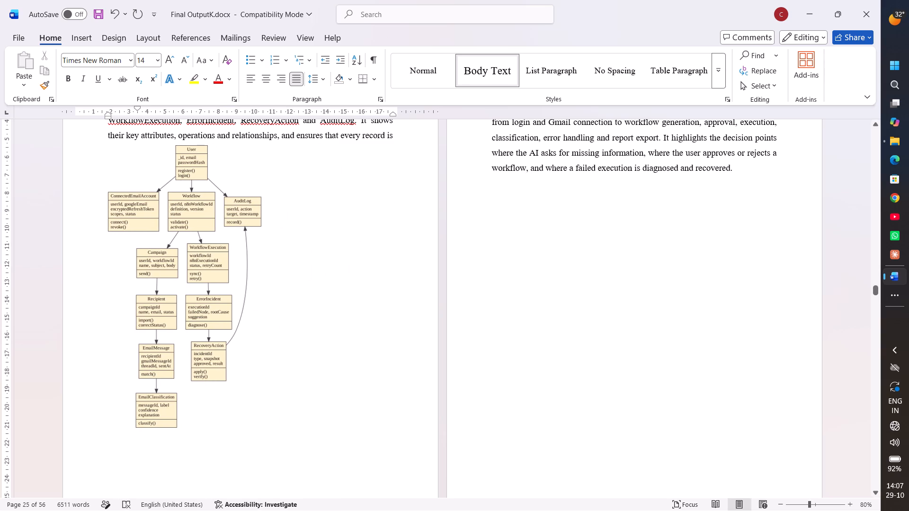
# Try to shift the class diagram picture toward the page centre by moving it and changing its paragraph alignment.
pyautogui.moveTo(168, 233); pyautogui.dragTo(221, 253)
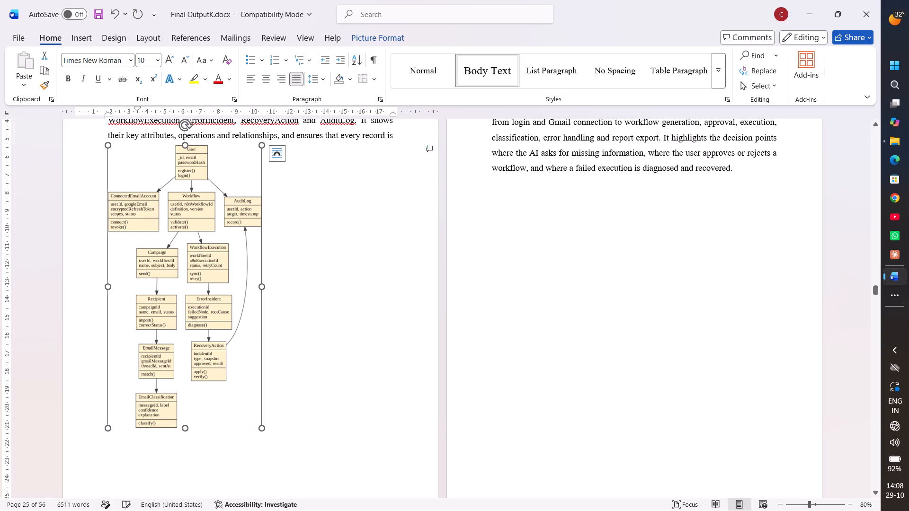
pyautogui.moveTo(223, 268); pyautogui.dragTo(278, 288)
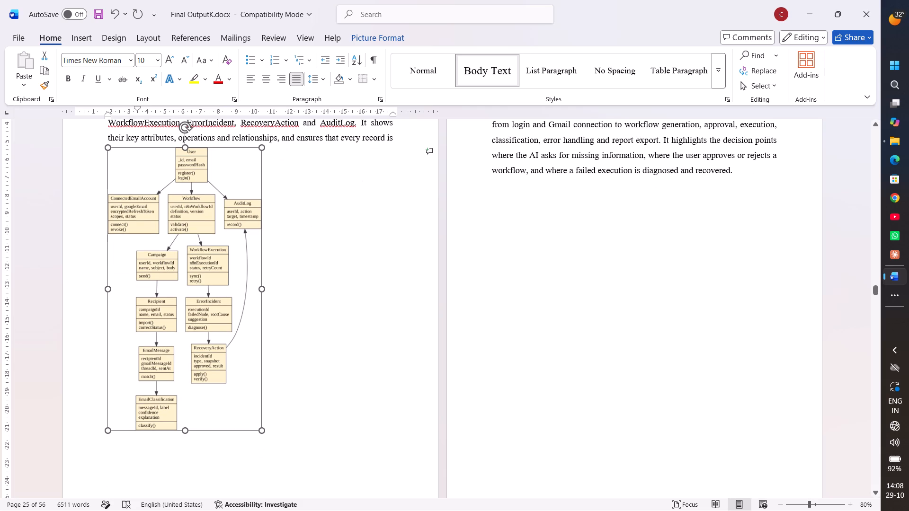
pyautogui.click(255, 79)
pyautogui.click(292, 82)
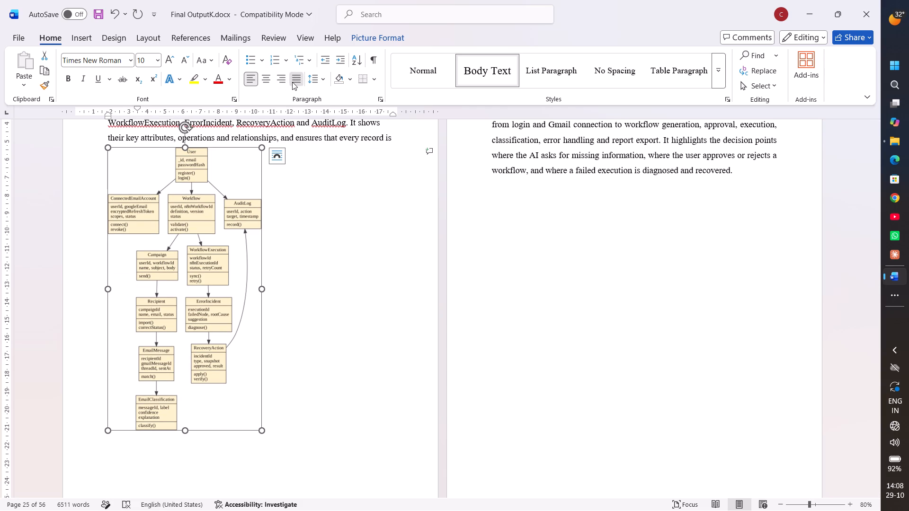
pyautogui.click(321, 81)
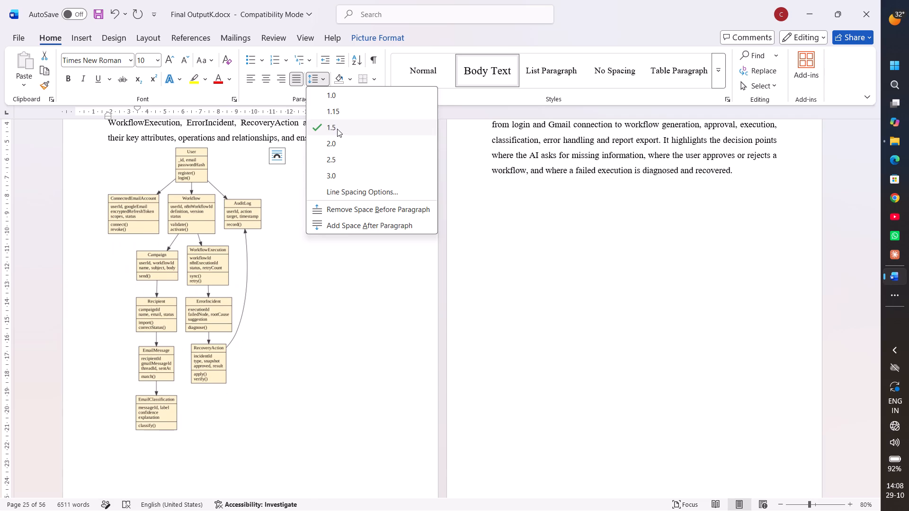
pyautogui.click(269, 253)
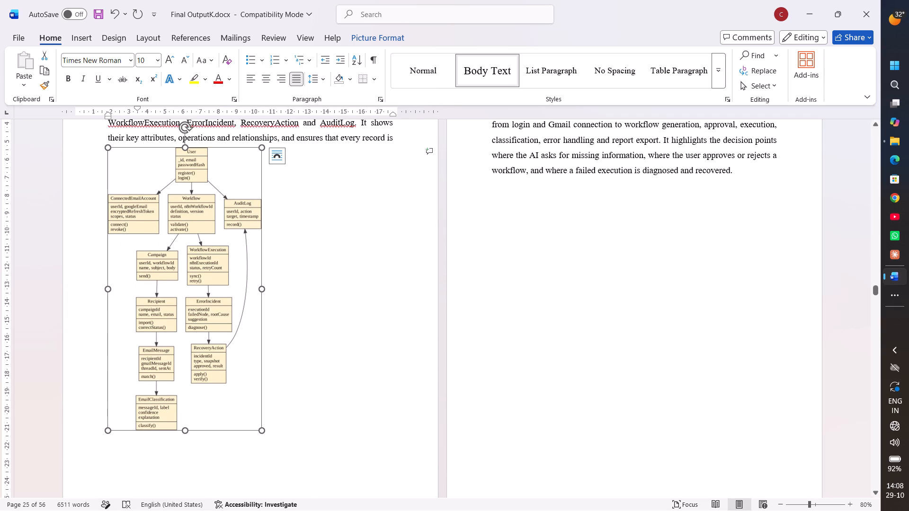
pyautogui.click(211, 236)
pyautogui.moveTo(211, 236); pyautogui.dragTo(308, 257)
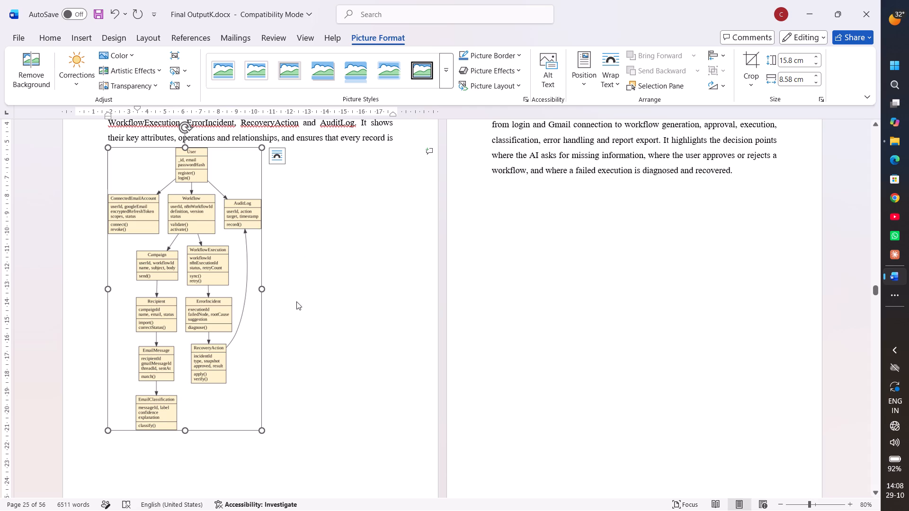
# Copy the "Fig 4.4 Class Diagram." caption from the following page and paste it after the class diagram picture.
pyautogui.scroll(1, 574, 269)
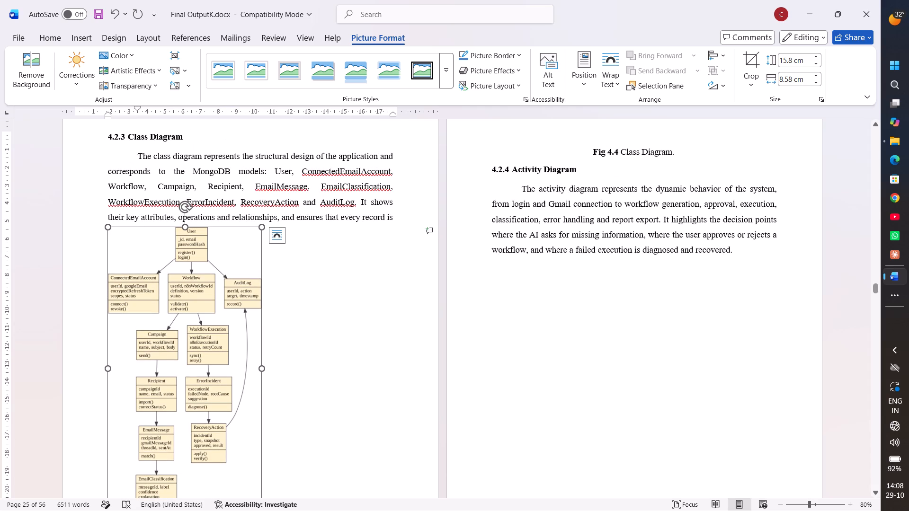
pyautogui.moveTo(593, 151); pyautogui.dragTo(676, 152)
pyautogui.hotkey('ctrl', 'c')
pyautogui.scroll(-2, 332, 274)
pyautogui.click(237, 356)
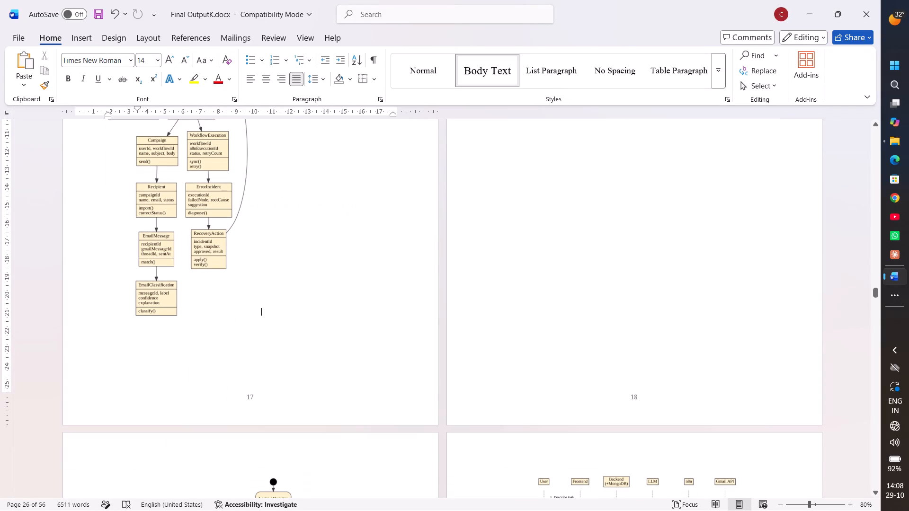
pyautogui.hotkey('ctrl', 'v')
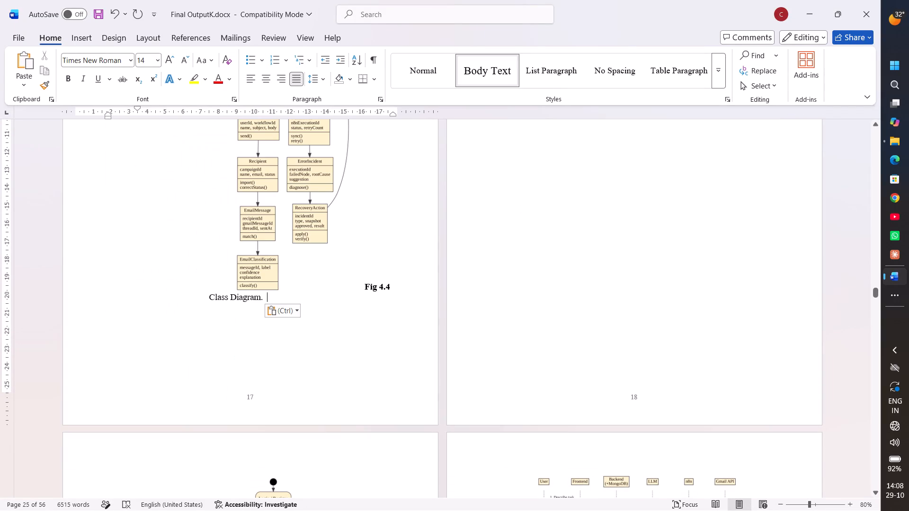
# Place the pasted Fig 4.4 caption on its own line below the class diagram with two blank lines above it.
pyautogui.click(360, 287)
pyautogui.click(374, 286)
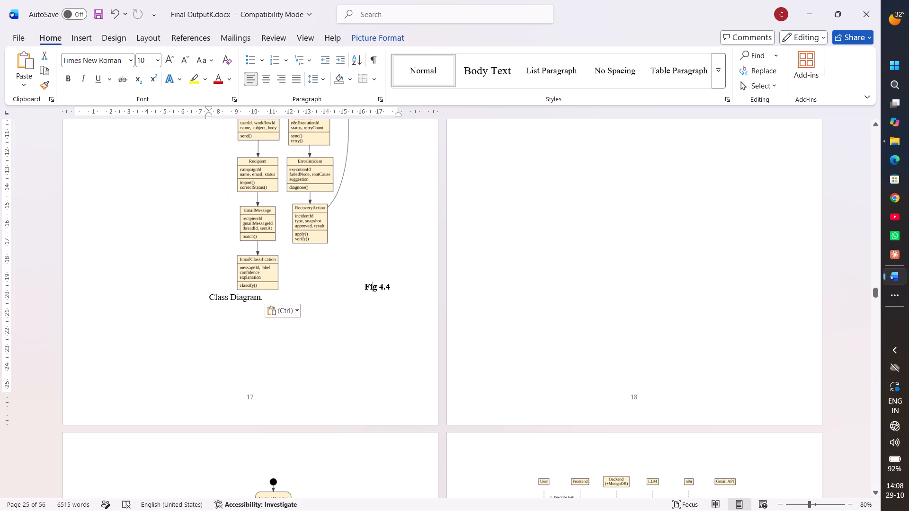
pyautogui.press('Left')
pyautogui.press('Left')
pyautogui.press('Return')
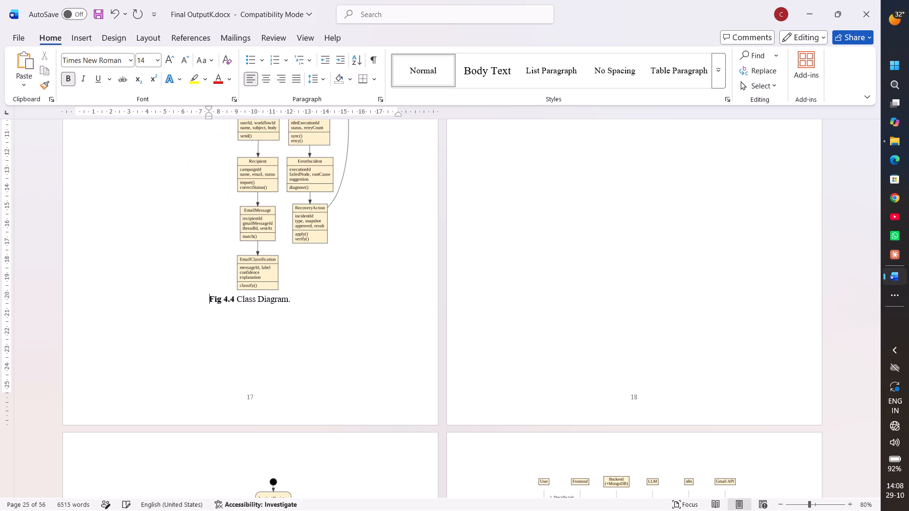
pyautogui.click(304, 289)
pyautogui.click(370, 284)
pyautogui.press('Return')
pyautogui.press('Return')
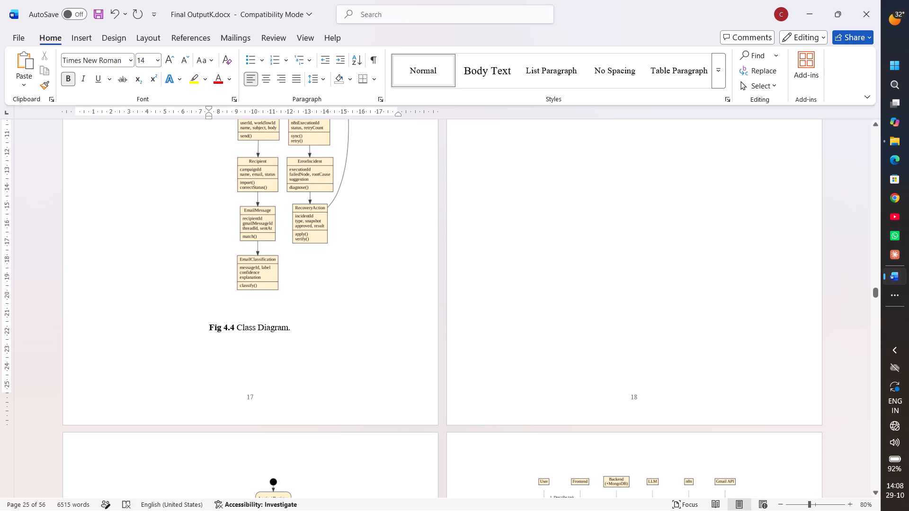
# Insert seven spaces before the pasted Fig 4.4 caption to bring it under the middle of the class diagram.
pyautogui.click(210, 329)
pyautogui.press('space')
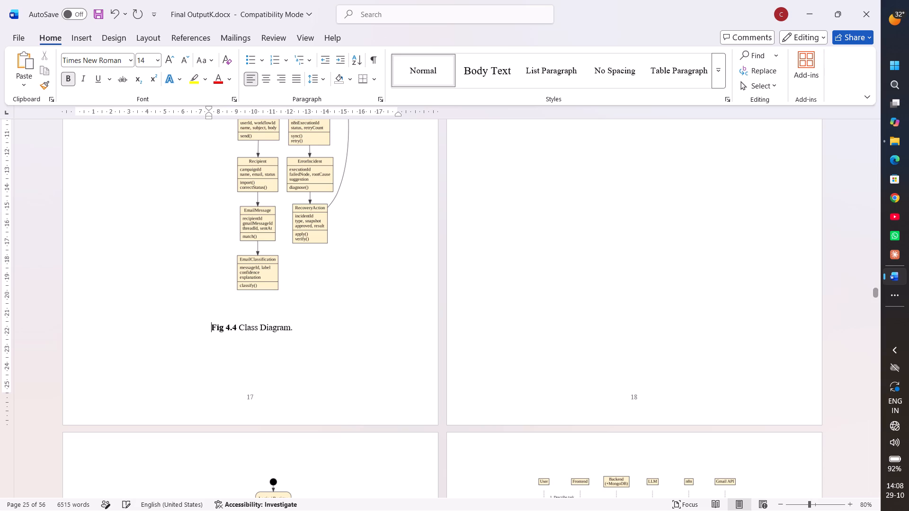
pyautogui.press('space')
pyautogui.press('space')
pyautogui.press('space')
pyautogui.press('space')
pyautogui.press('space')
pyautogui.press('space')
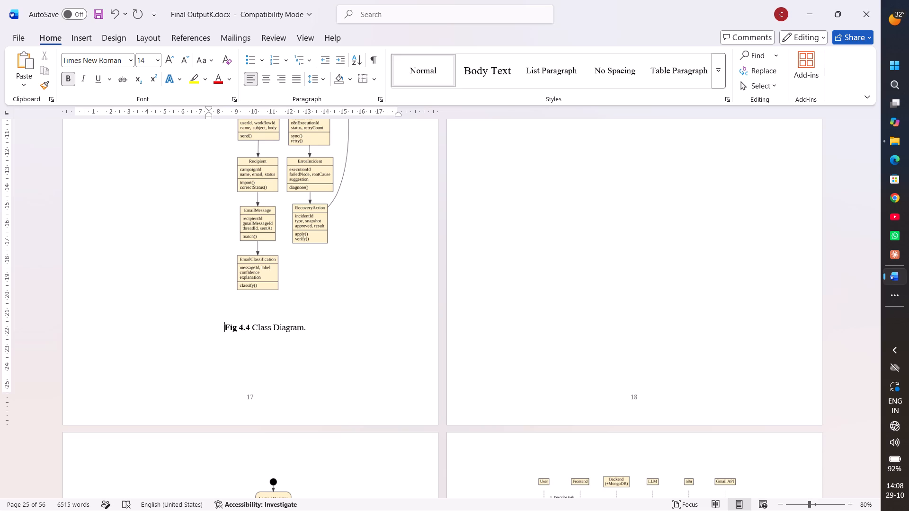
# Slightly reduce only the height of the class diagram picture under 4.2.3 by lowering its top edge.
pyautogui.scroll(2, 210, 329)
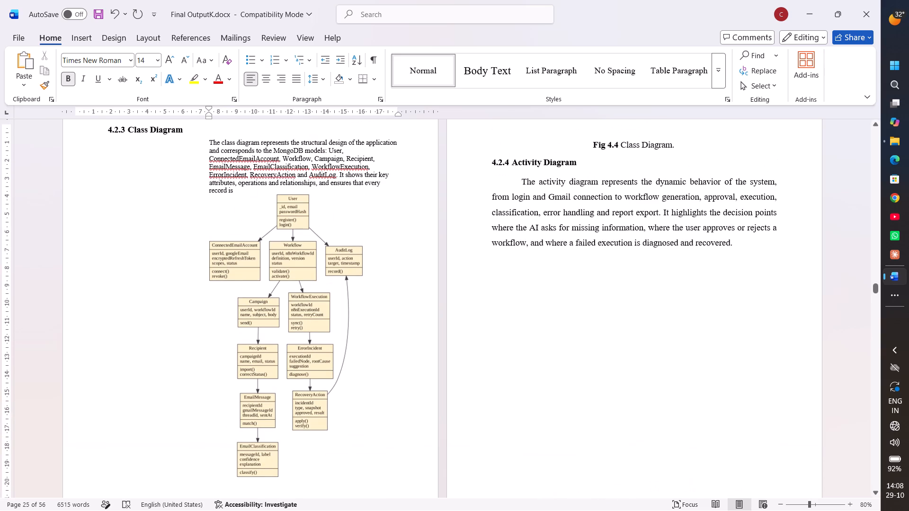
pyautogui.scroll(1, 210, 329)
pyautogui.click(276, 228)
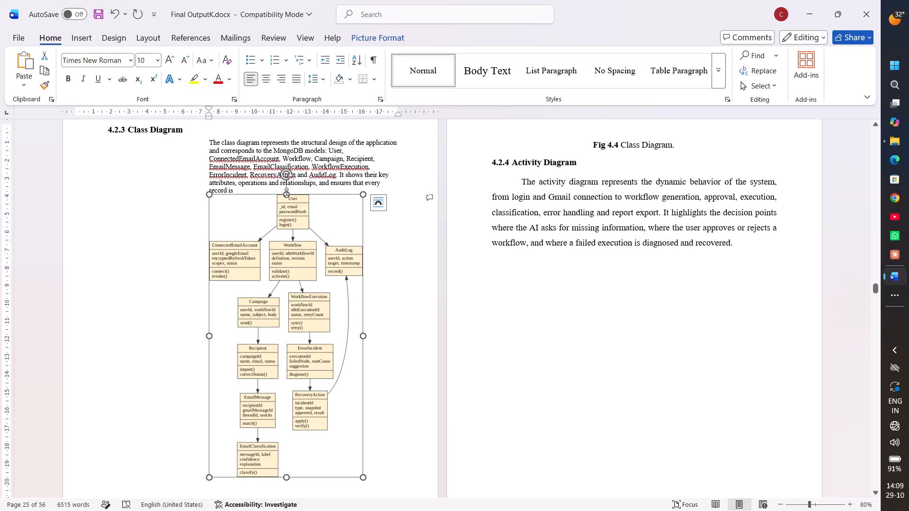
pyautogui.moveTo(286, 193); pyautogui.dragTo(286, 202)
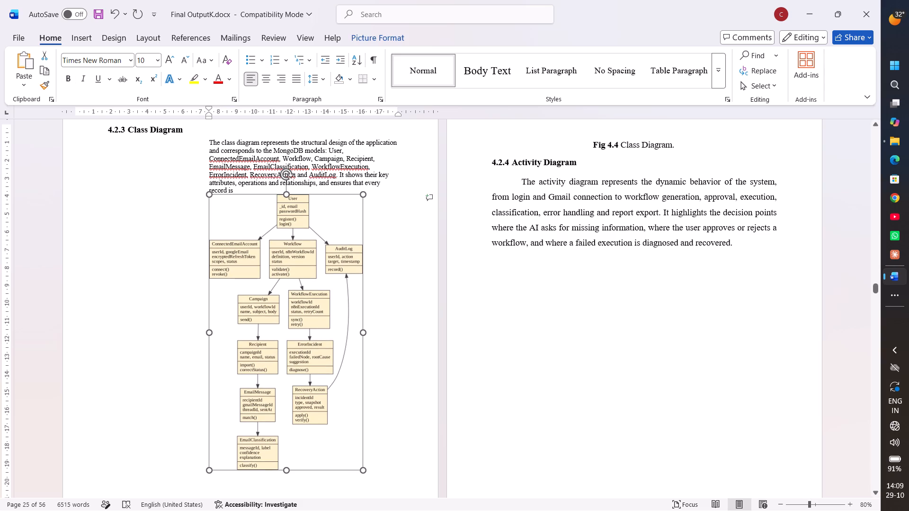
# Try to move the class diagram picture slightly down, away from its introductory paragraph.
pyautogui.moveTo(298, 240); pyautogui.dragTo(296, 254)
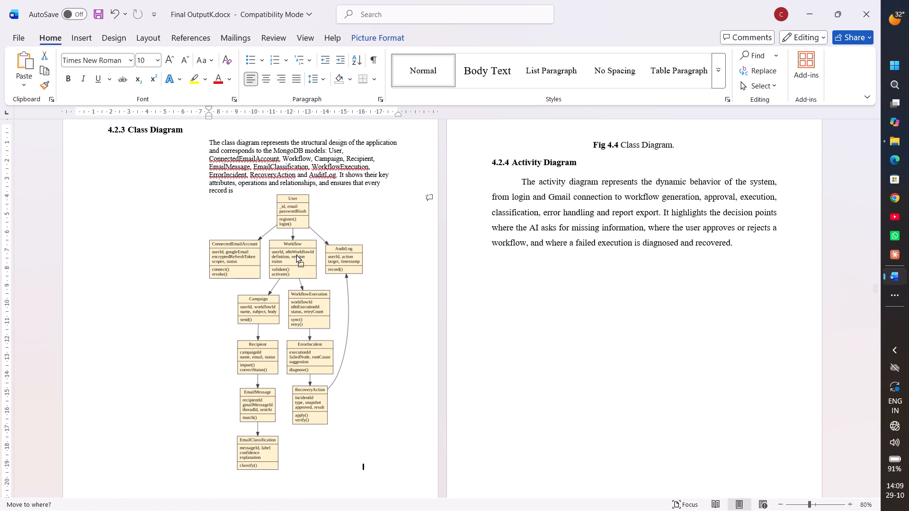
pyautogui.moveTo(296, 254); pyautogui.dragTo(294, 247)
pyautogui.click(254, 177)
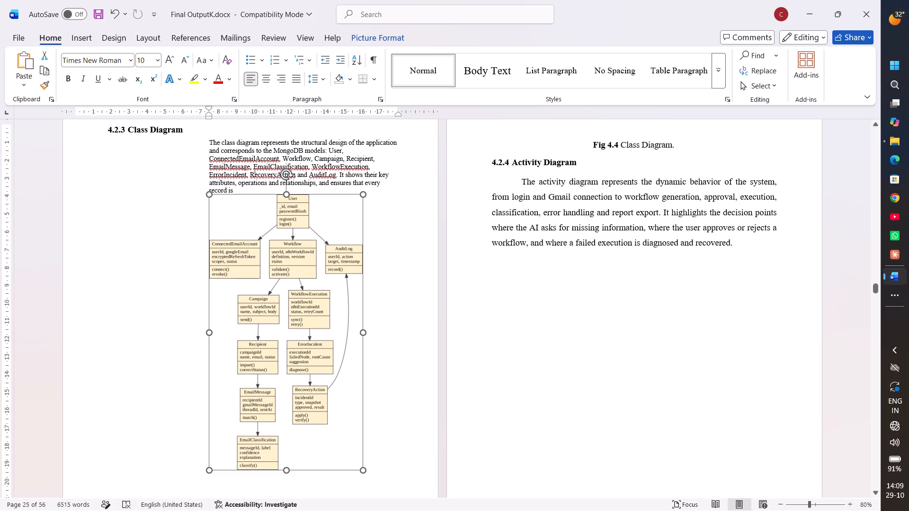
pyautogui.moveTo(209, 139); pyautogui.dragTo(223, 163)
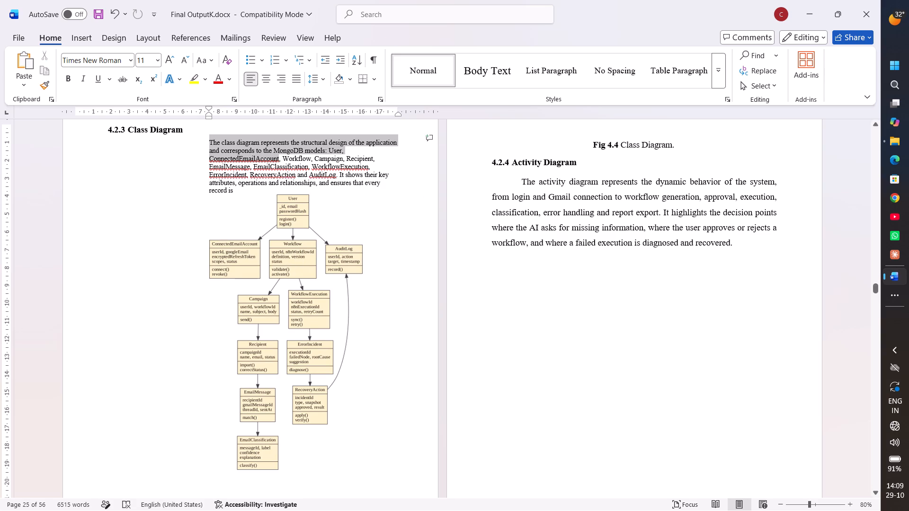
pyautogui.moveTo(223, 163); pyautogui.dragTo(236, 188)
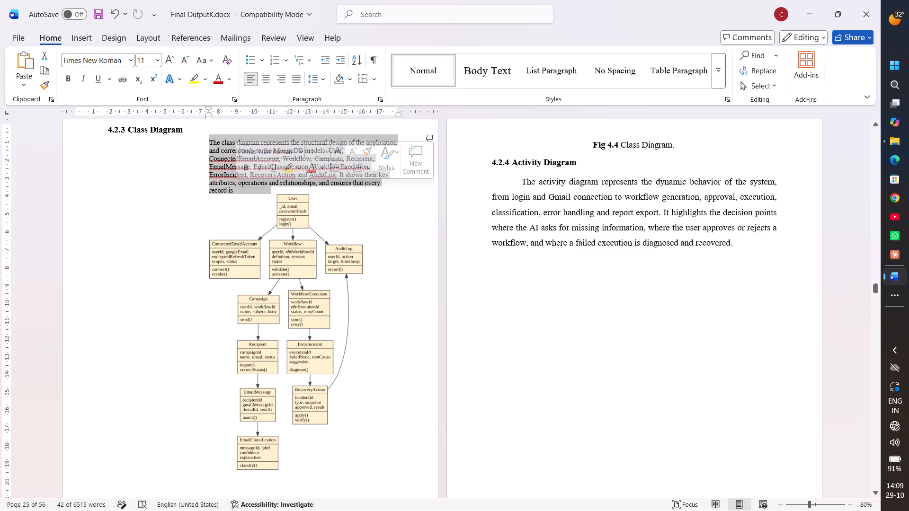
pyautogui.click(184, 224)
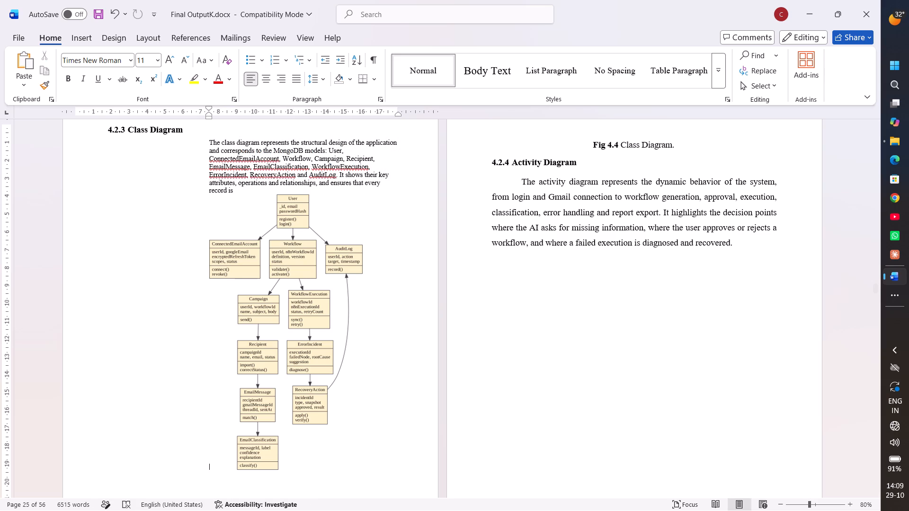
# Reduce the height of the class diagram picture under 4.2.3 further, keeping the drawing at its full width.
pyautogui.scroll(-3, 304, 277)
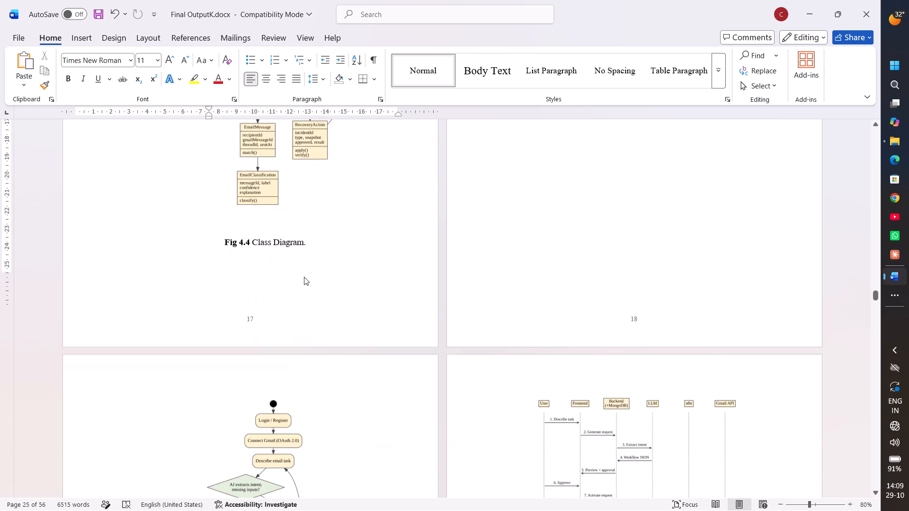
pyautogui.scroll(-3, 304, 277)
pyautogui.scroll(2, 304, 277)
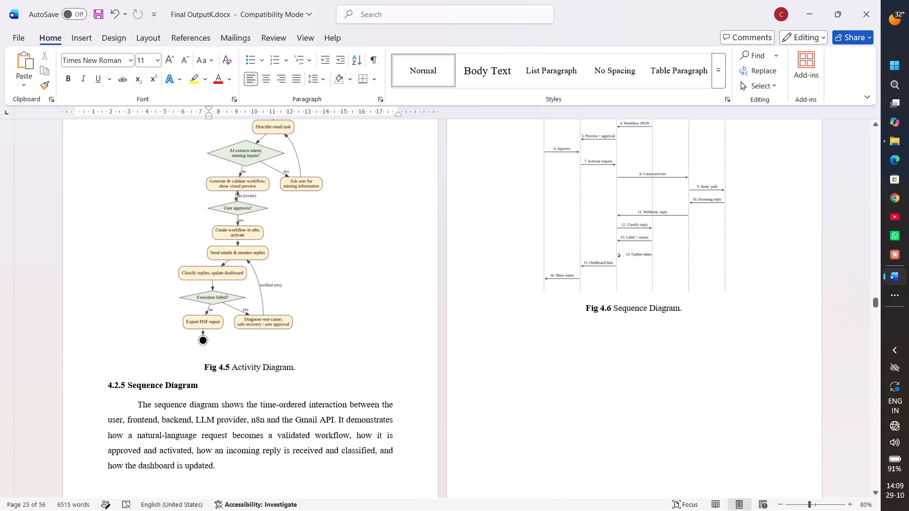
pyautogui.scroll(2, 304, 277)
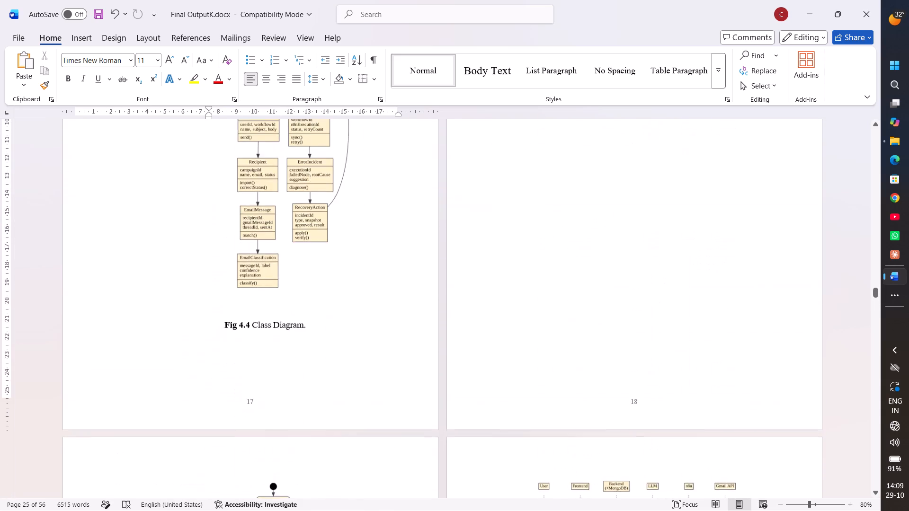
pyautogui.scroll(2, 304, 277)
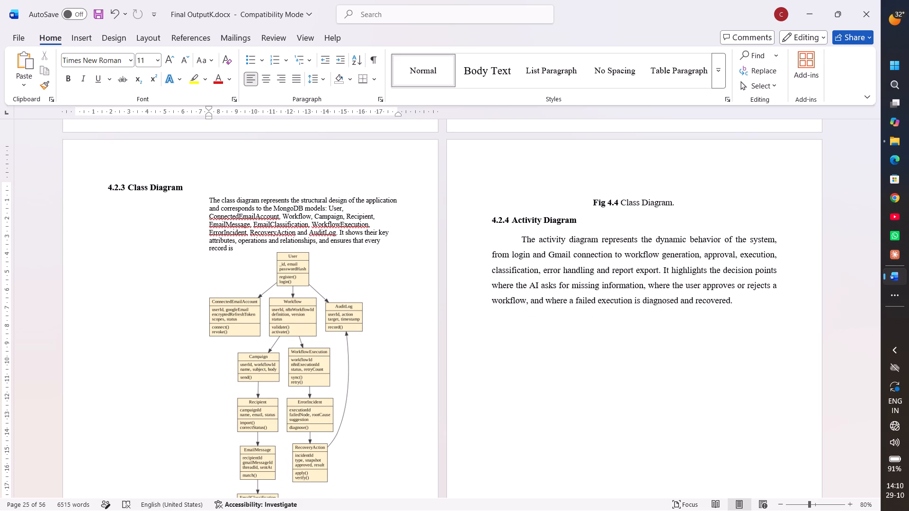
pyautogui.click(276, 275)
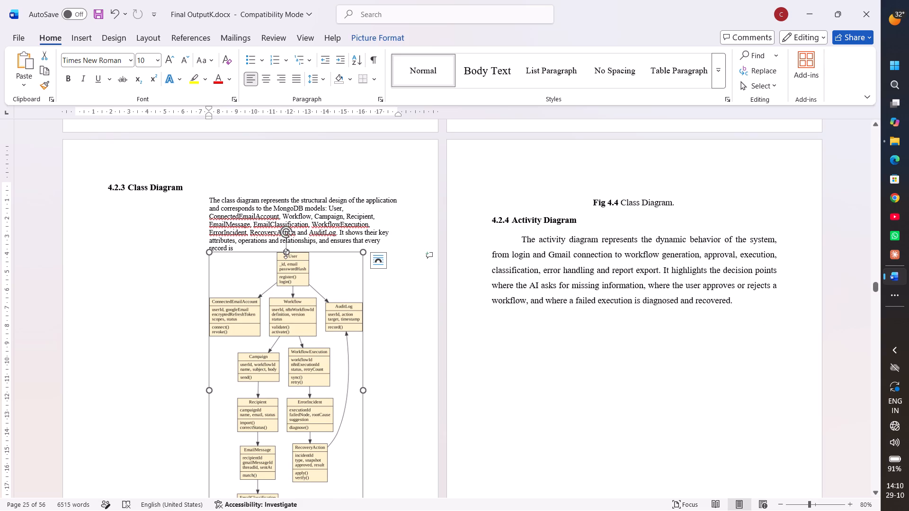
pyautogui.moveTo(285, 254); pyautogui.dragTo(278, 296)
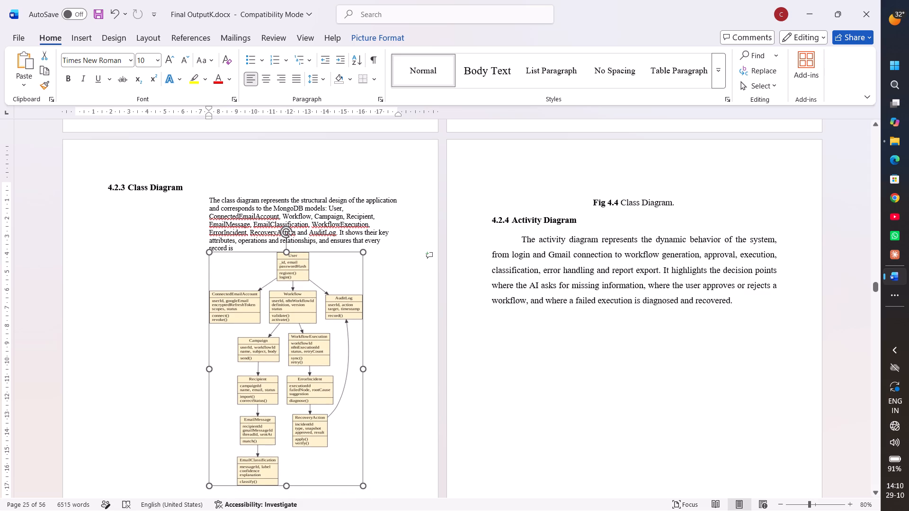
pyautogui.moveTo(278, 296); pyautogui.dragTo(276, 279)
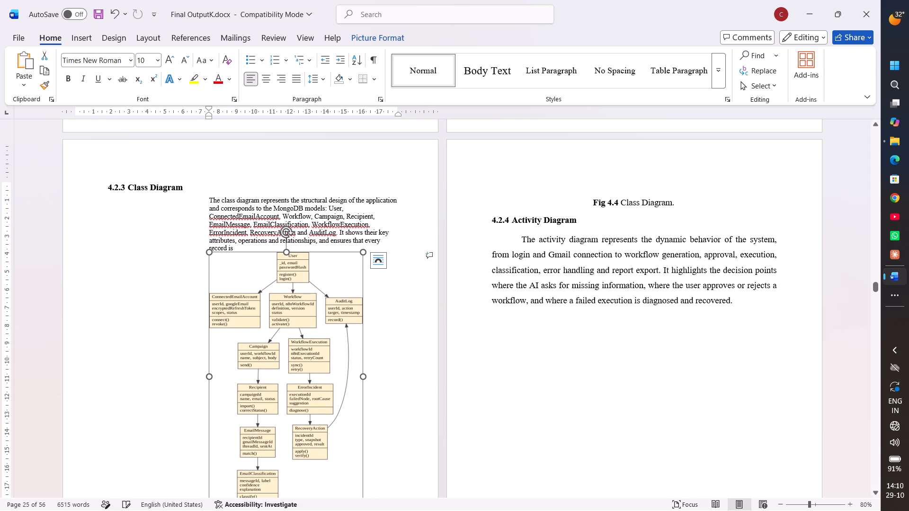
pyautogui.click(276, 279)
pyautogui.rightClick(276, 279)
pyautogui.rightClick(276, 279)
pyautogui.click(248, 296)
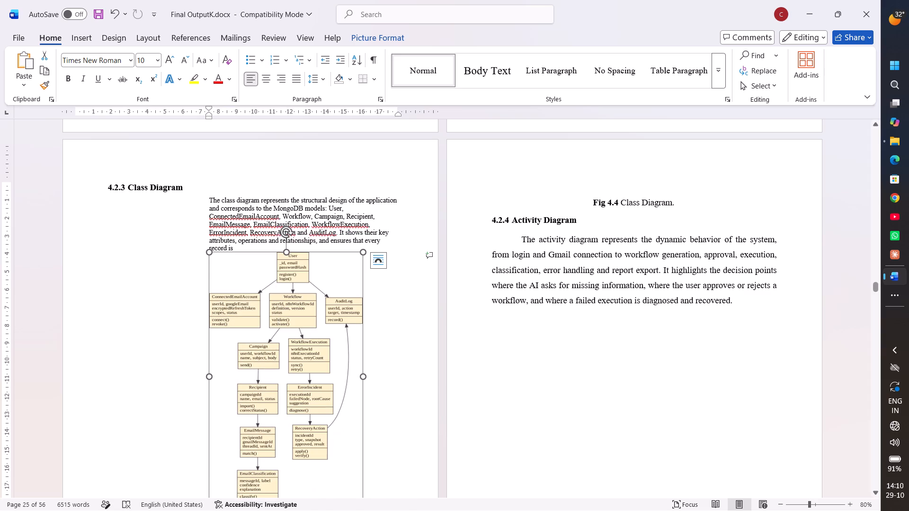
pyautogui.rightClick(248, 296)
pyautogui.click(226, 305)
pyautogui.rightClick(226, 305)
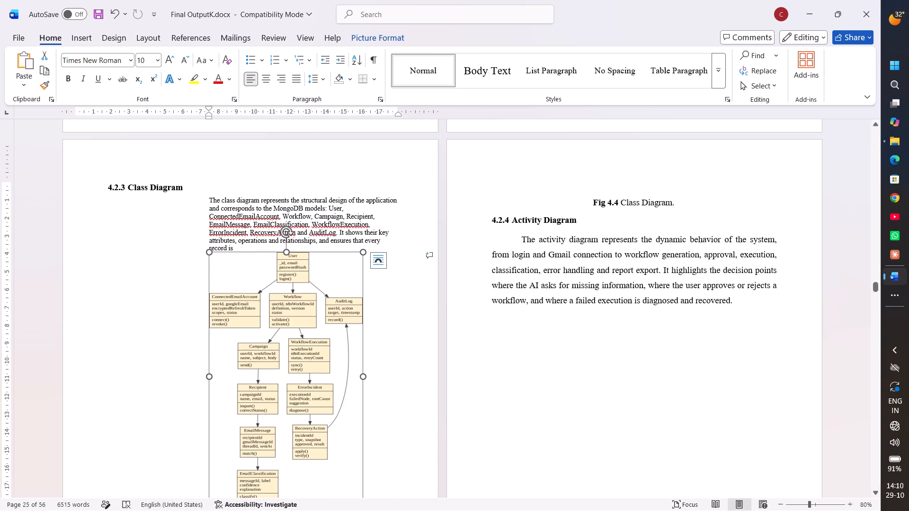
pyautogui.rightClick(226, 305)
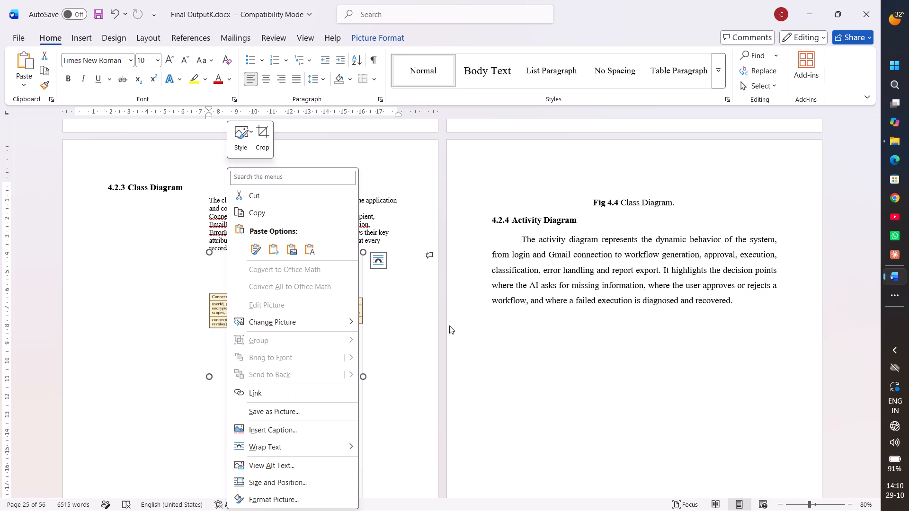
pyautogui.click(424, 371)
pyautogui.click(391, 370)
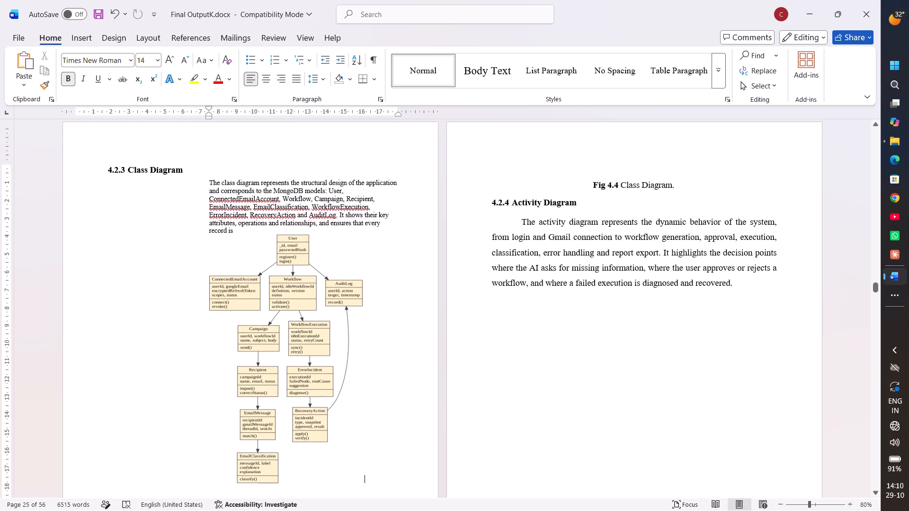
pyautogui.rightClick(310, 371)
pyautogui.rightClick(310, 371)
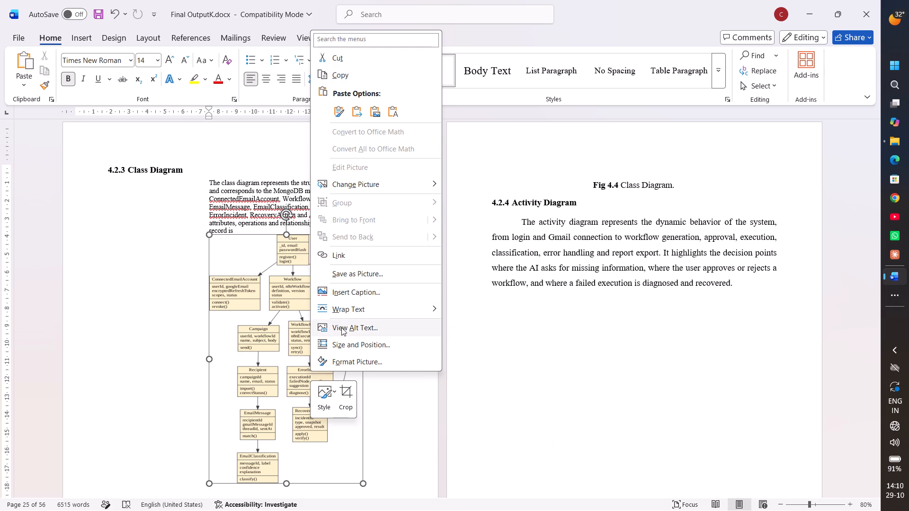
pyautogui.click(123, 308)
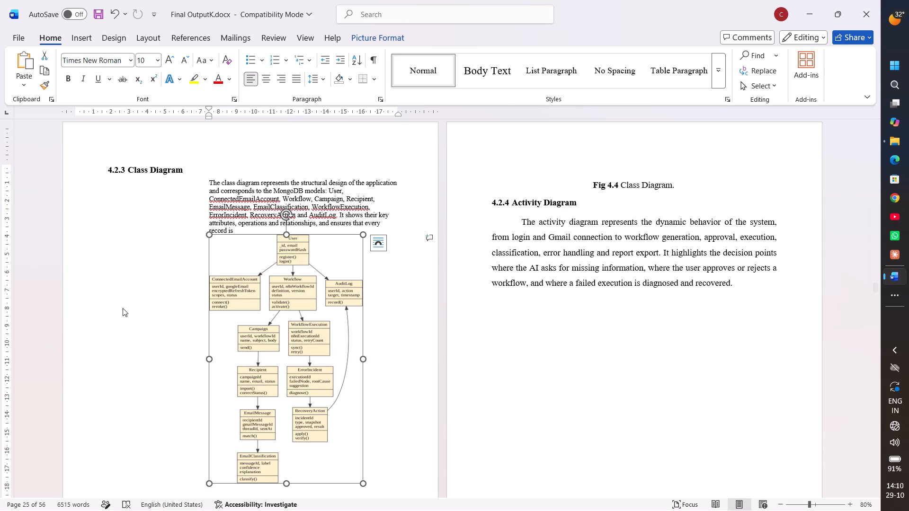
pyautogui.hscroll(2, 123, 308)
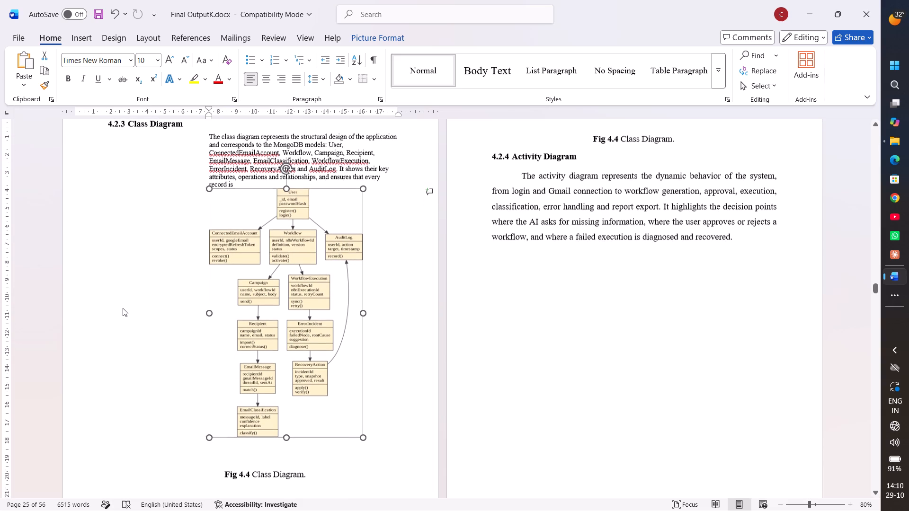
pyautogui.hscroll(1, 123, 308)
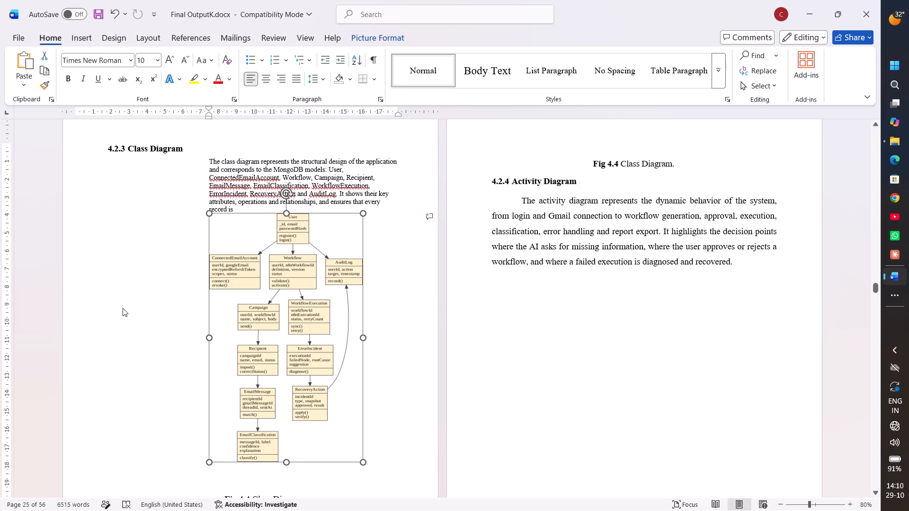
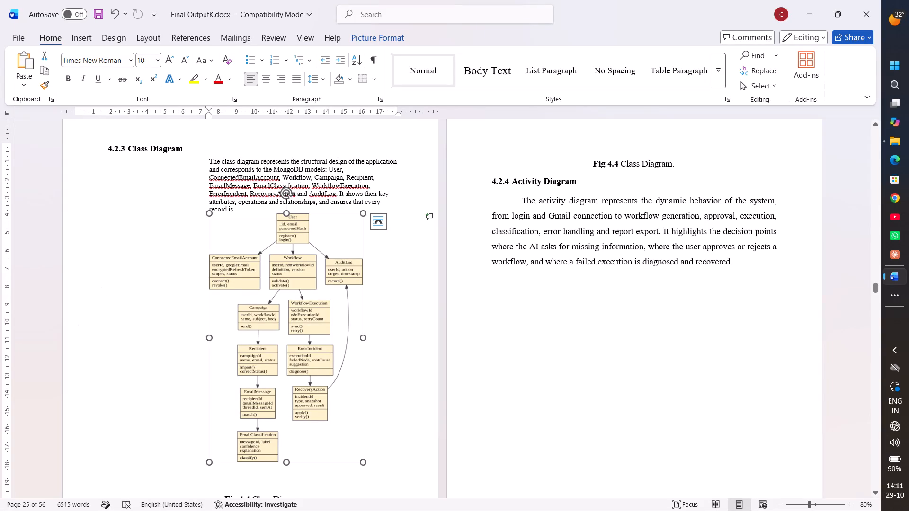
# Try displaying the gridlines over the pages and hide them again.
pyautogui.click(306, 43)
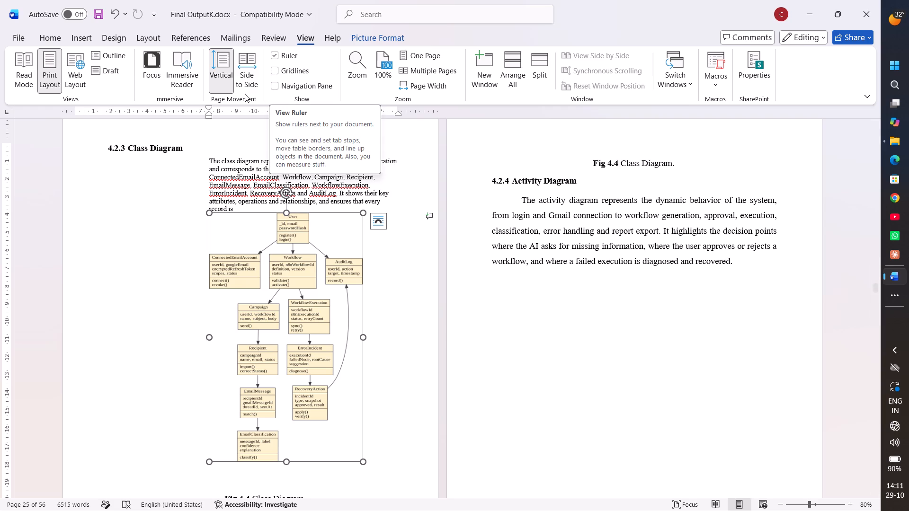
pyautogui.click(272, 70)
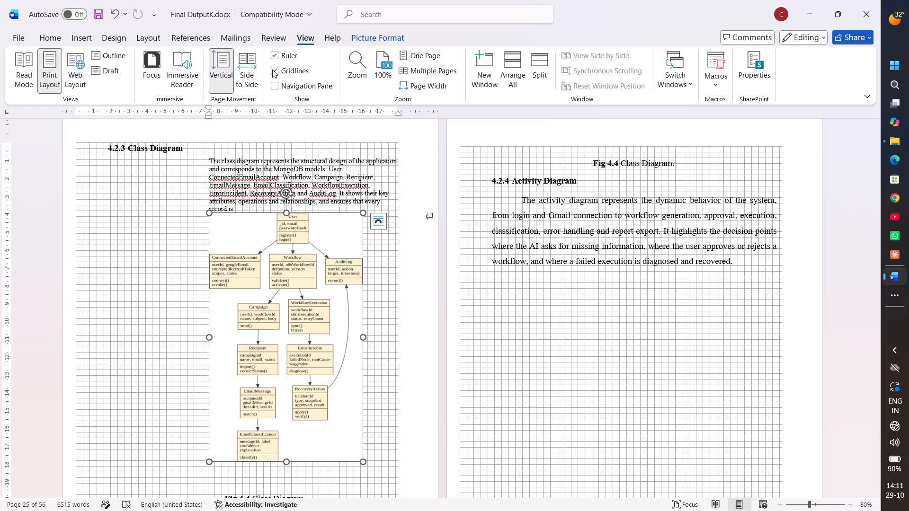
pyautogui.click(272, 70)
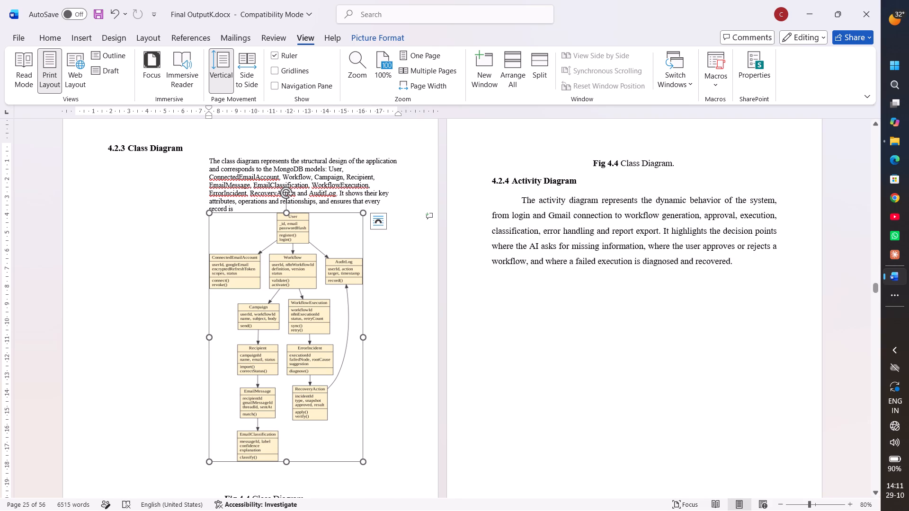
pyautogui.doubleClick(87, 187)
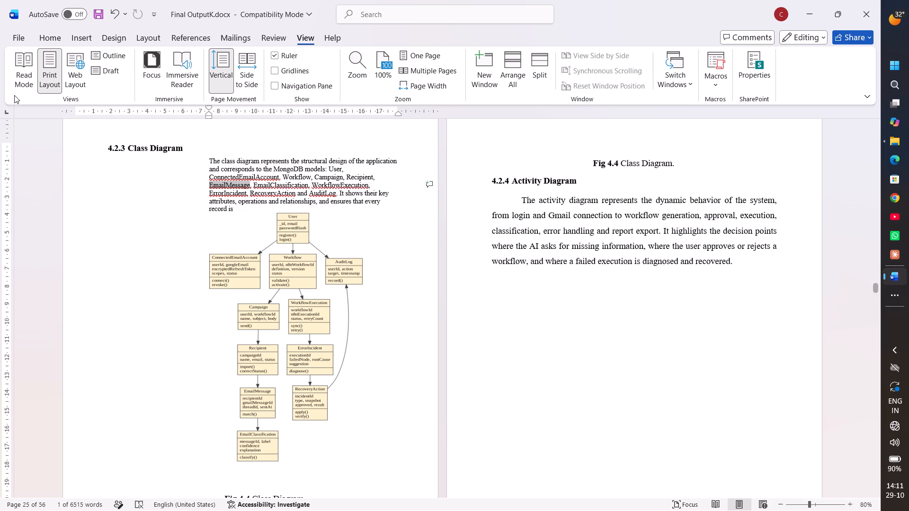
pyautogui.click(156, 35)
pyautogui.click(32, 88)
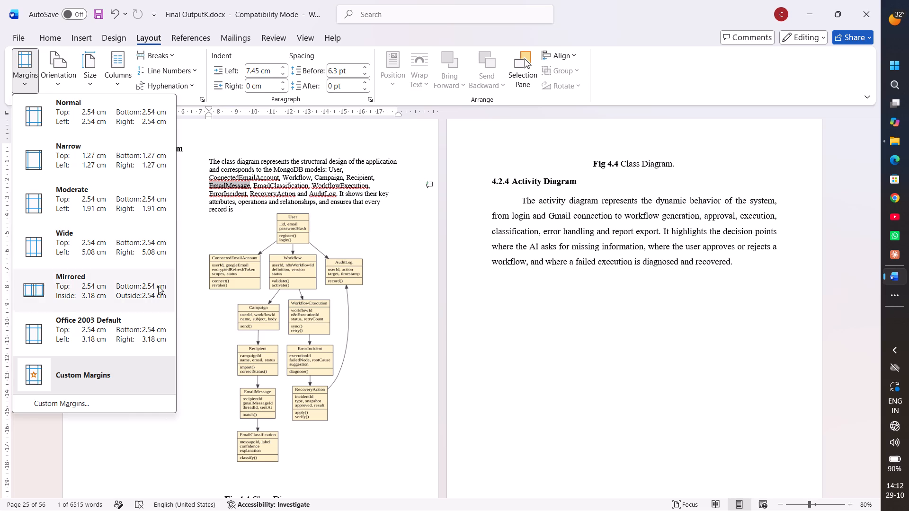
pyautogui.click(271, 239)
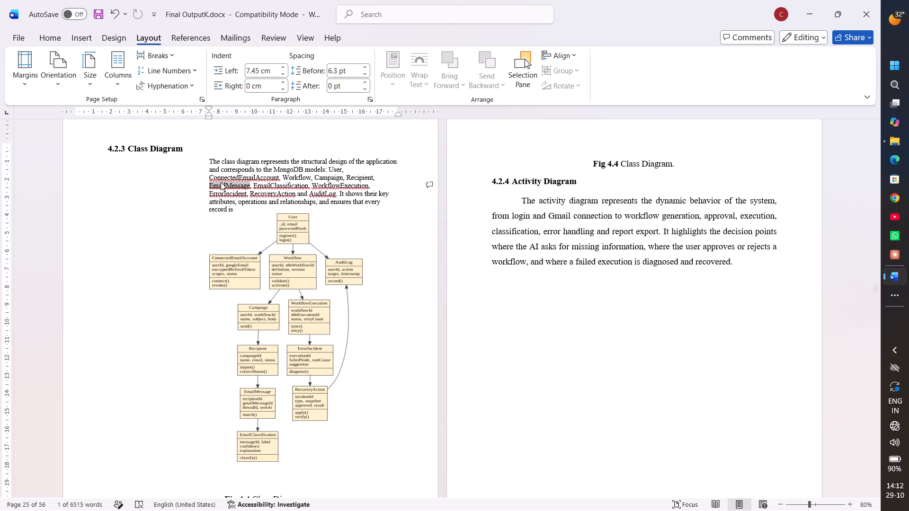
# Examine the layout of the diagram pages under 4.2.1 and 4.2.2 and the options for the work flow diagram picture.
pyautogui.scroll(1, 428, 210)
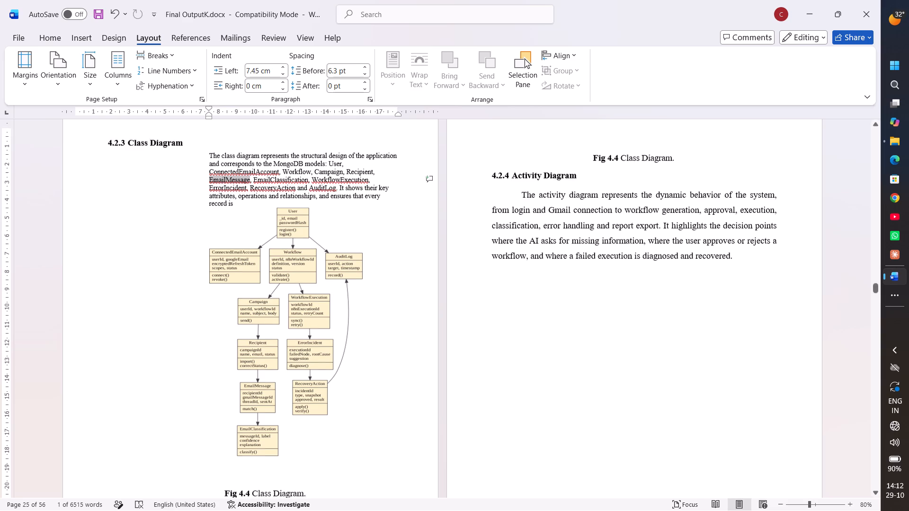
pyautogui.scroll(2, 428, 210)
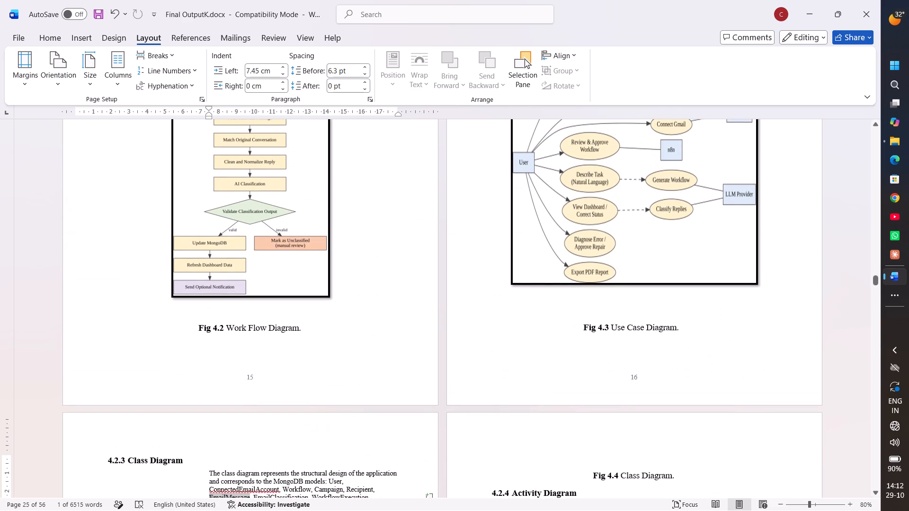
pyautogui.scroll(3, 428, 210)
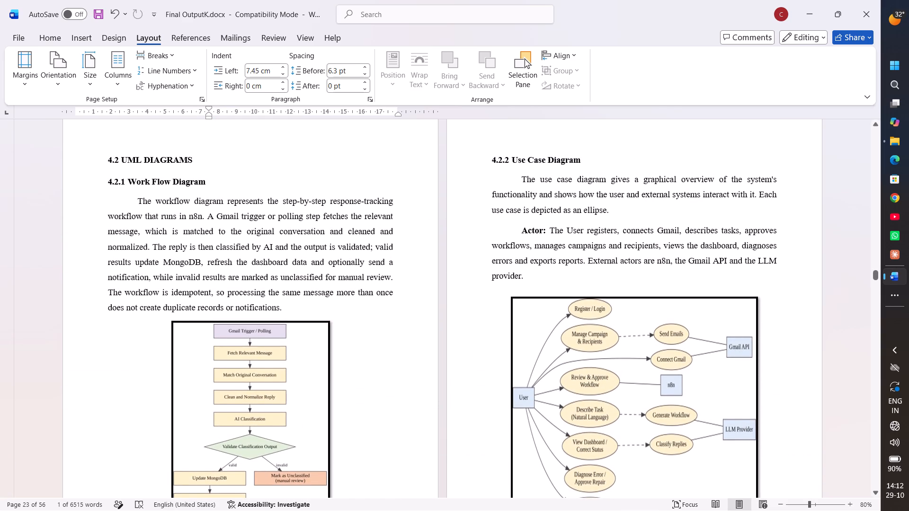
pyautogui.scroll(-1, 433, 220)
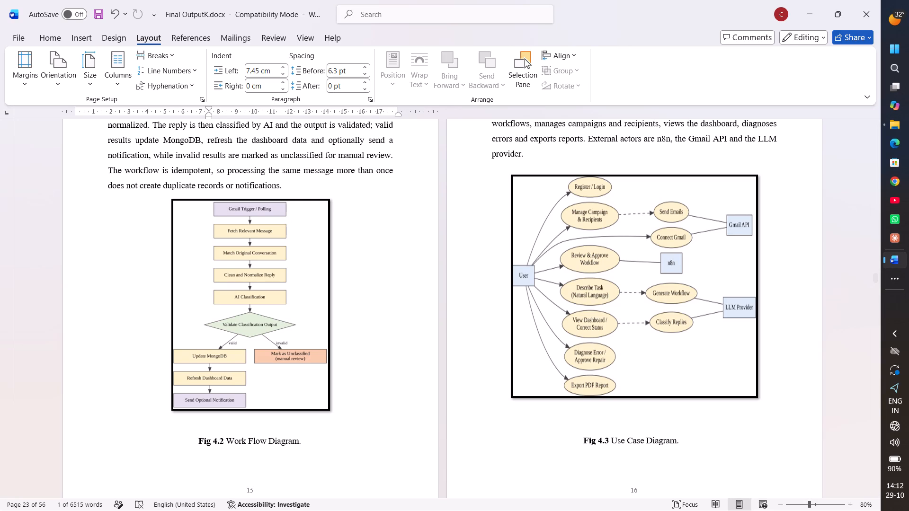
pyautogui.rightClick(262, 245)
pyautogui.rightClick(262, 245)
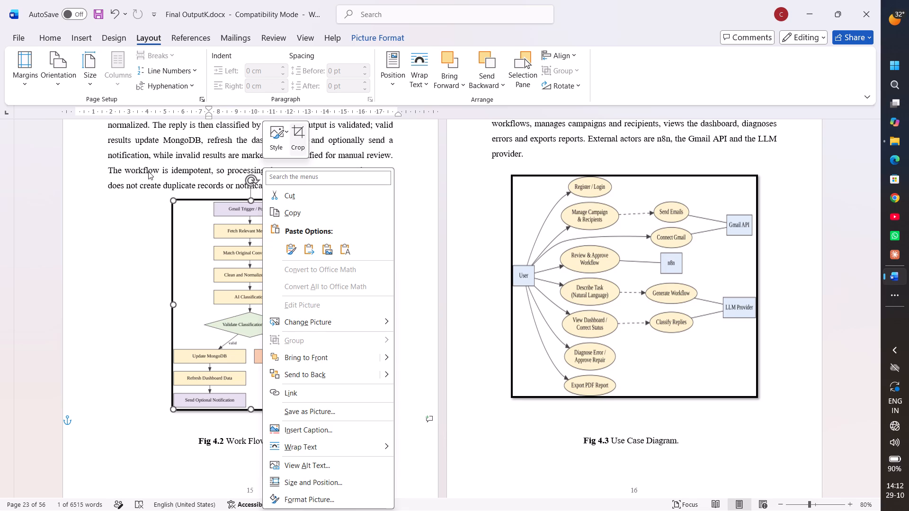
pyautogui.rightClick(178, 272)
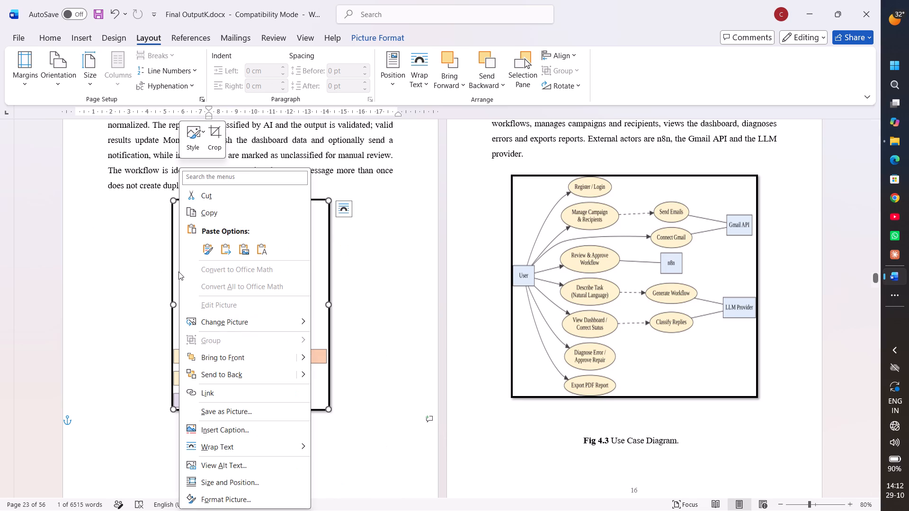
pyautogui.click(379, 285)
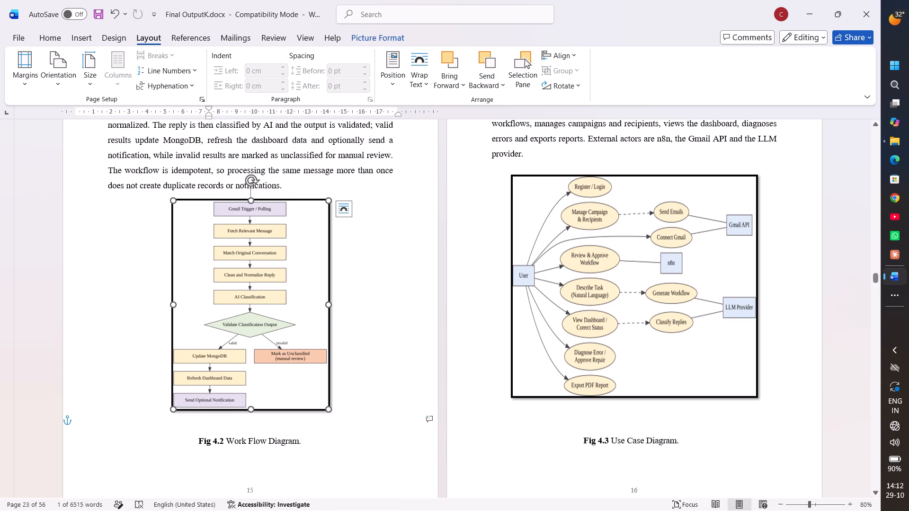
pyautogui.rightClick(316, 282)
pyautogui.rightClick(316, 282)
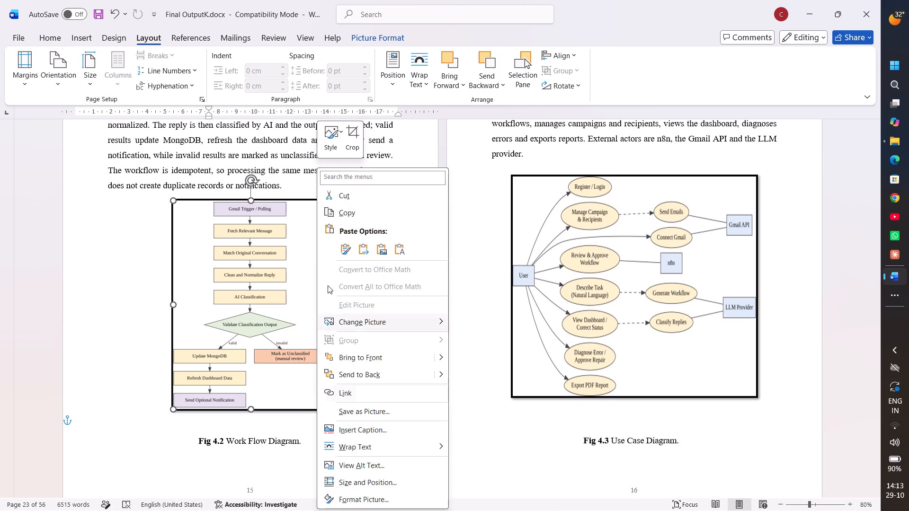
pyautogui.click(26, 85)
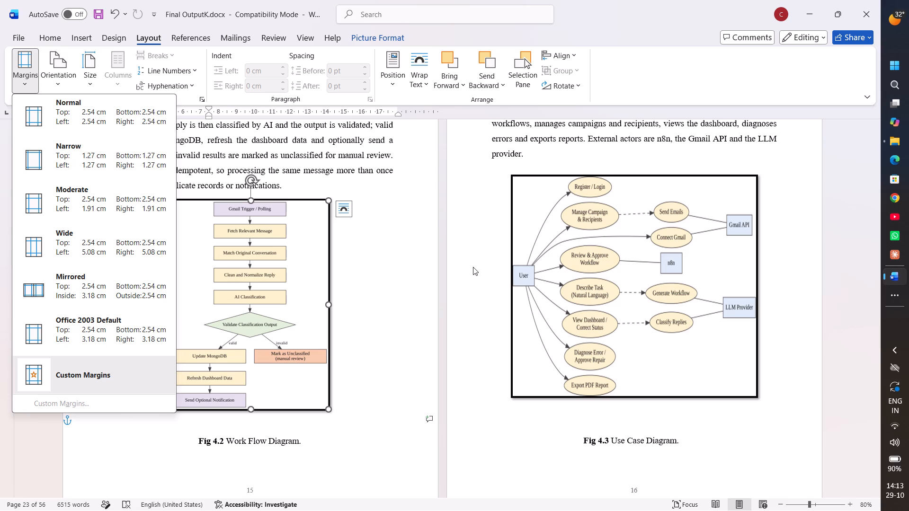
pyautogui.click(473, 267)
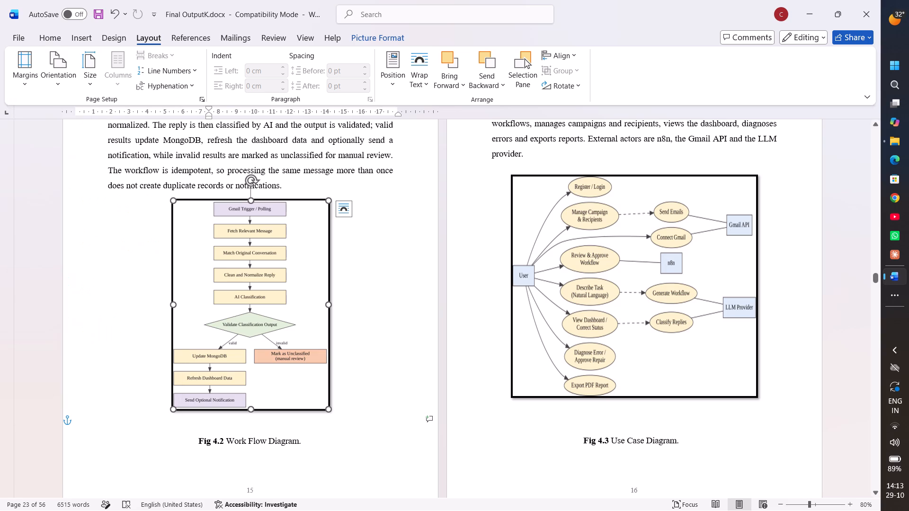
# Reduce only the height of the class diagram picture under 4.2.3 further, lowering its top edge and keeping its width.
pyautogui.scroll(-3, 354, 269)
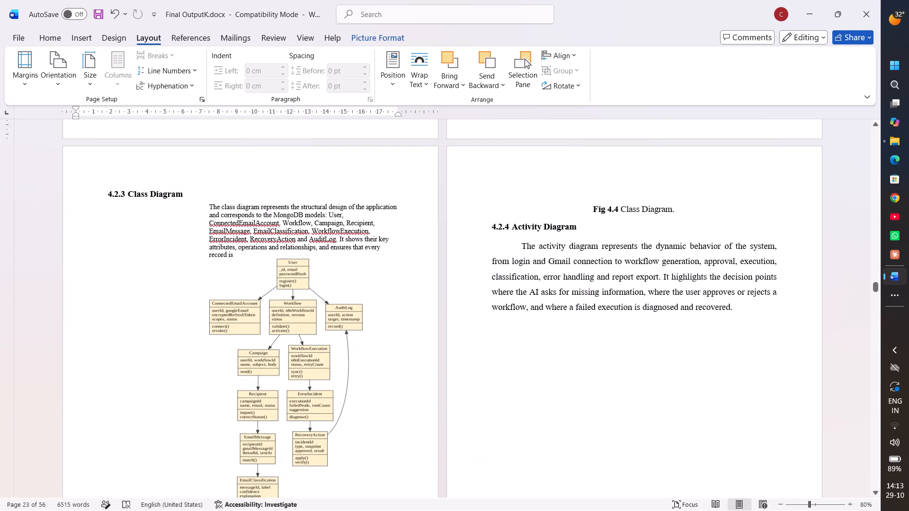
pyautogui.click(317, 310)
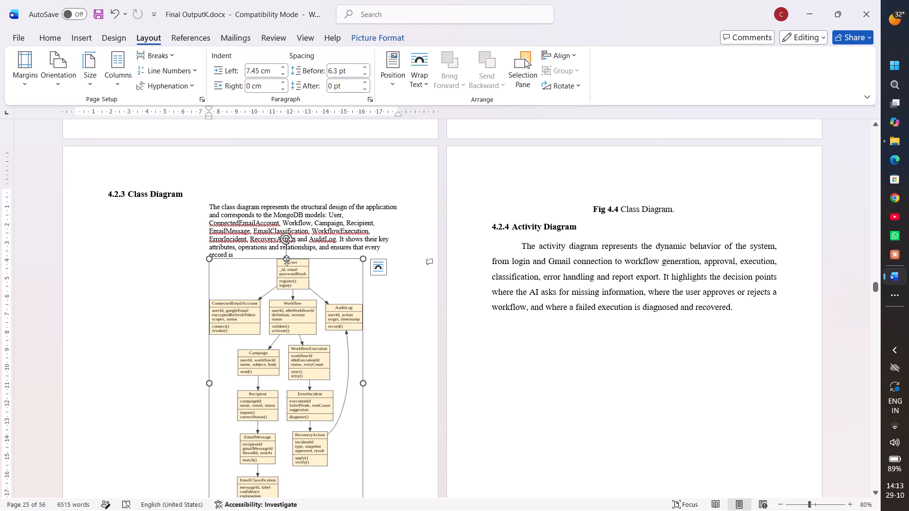
pyautogui.moveTo(286, 259); pyautogui.dragTo(292, 306)
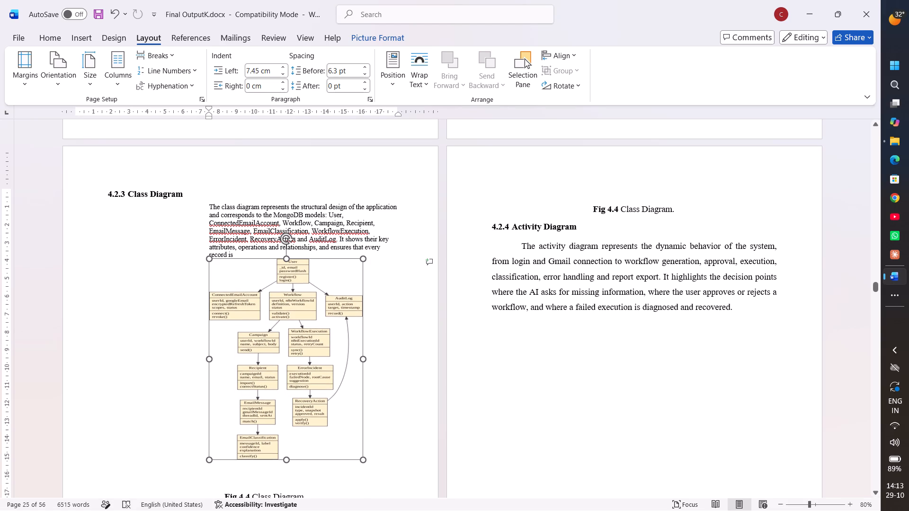
pyautogui.moveTo(292, 306); pyautogui.dragTo(291, 296)
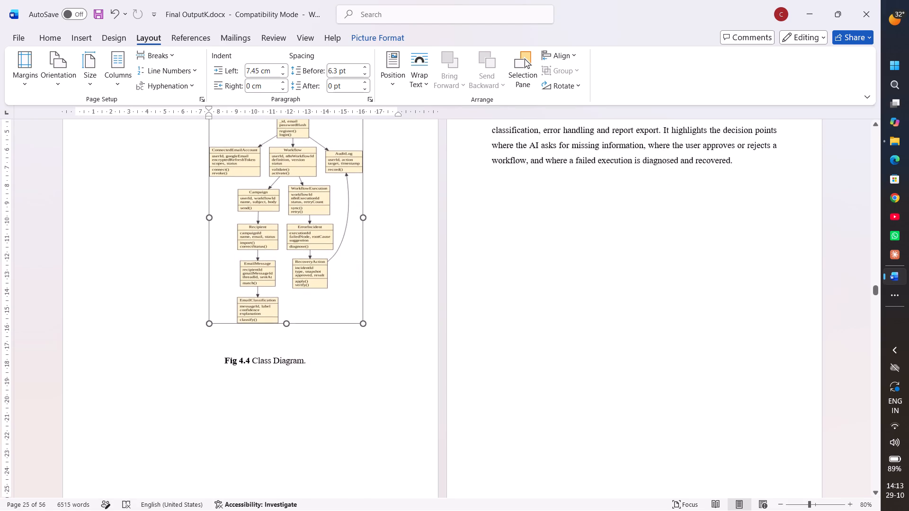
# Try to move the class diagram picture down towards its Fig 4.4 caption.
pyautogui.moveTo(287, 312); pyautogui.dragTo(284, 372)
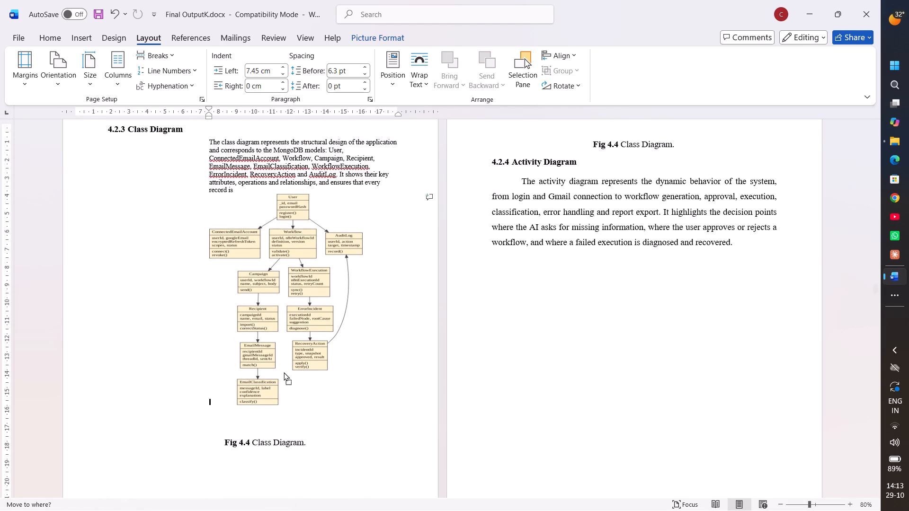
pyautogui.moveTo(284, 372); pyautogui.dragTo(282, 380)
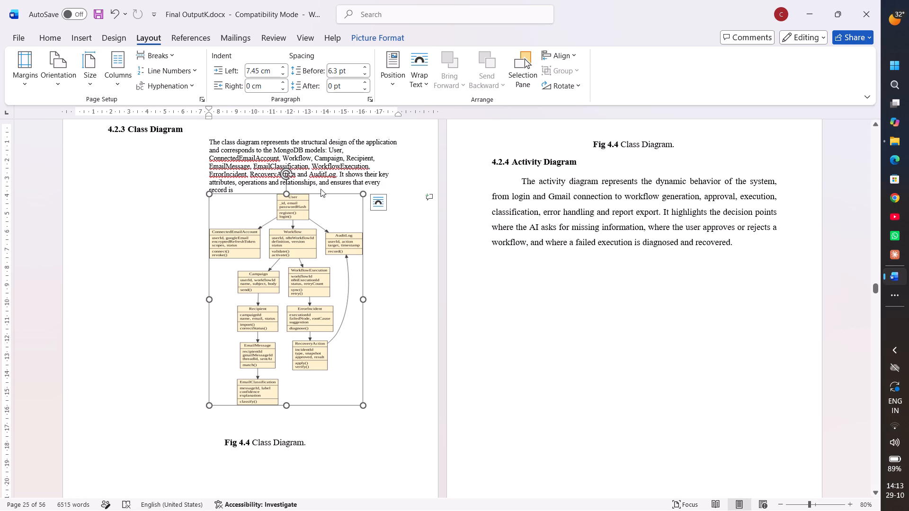
# Insert four blank lines between the introductory paragraph under 4.2.3 and the class diagram picture.
pyautogui.click(321, 189)
pyautogui.press('Return')
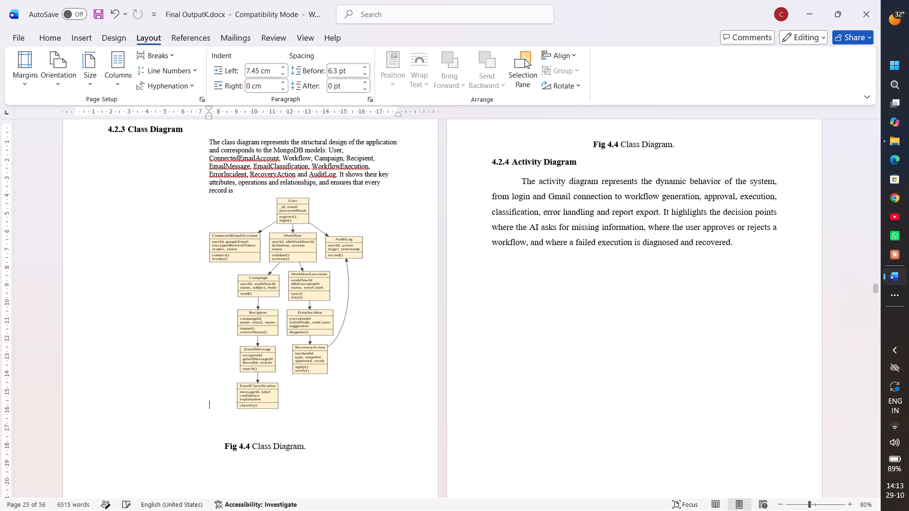
pyautogui.press('Return')
pyautogui.press('Return')
pyautogui.press('Return')
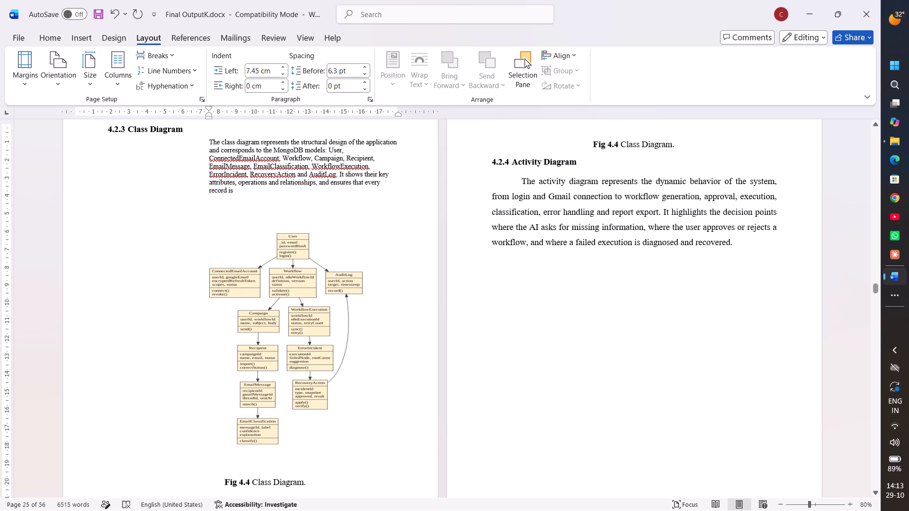
# Copy the introductory paragraph under the 4.2.3 Class Diagram heading and delete it from above the picture.
pyautogui.scroll(1, 437, 159)
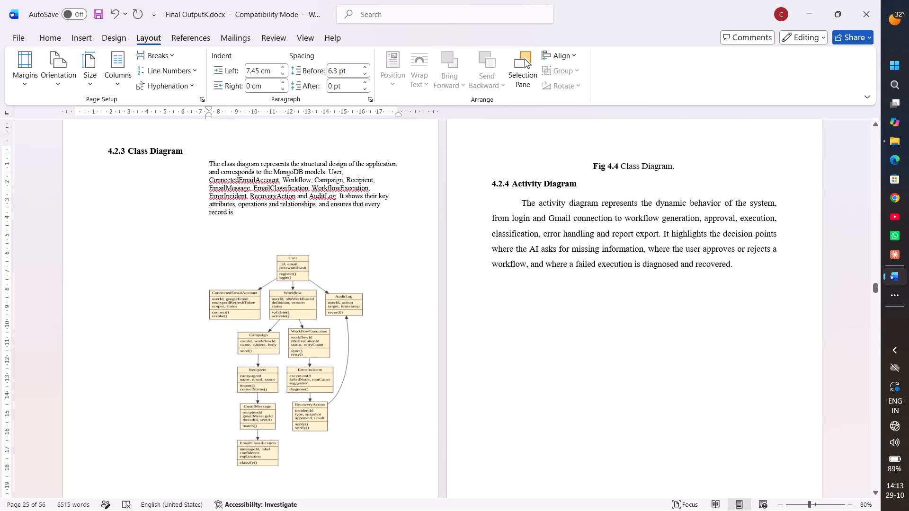
pyautogui.moveTo(209, 161); pyautogui.dragTo(239, 214)
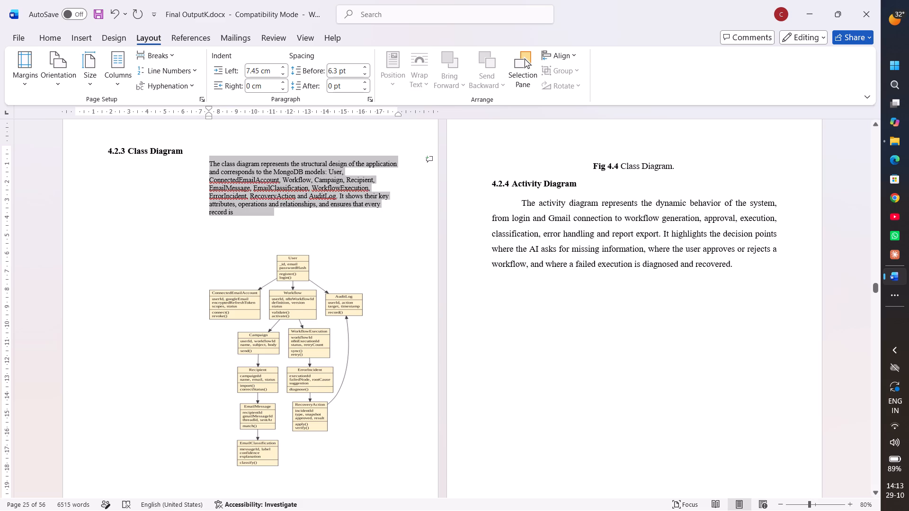
pyautogui.moveTo(239, 214); pyautogui.dragTo(240, 214)
pyautogui.hotkey('ctrl', 'c')
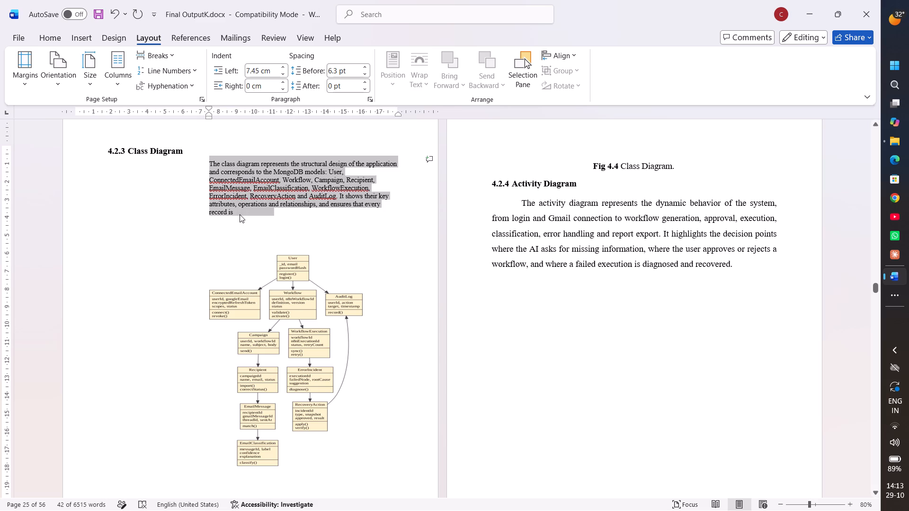
pyautogui.press('BackSpace')
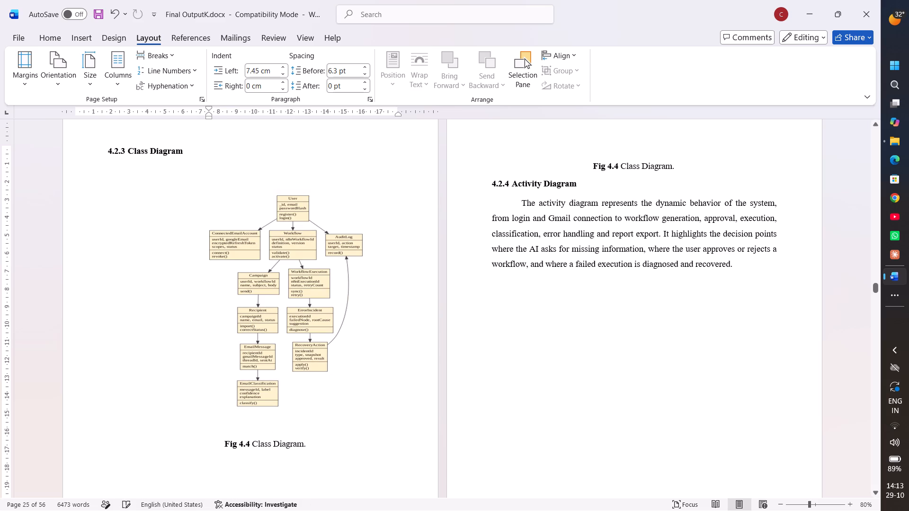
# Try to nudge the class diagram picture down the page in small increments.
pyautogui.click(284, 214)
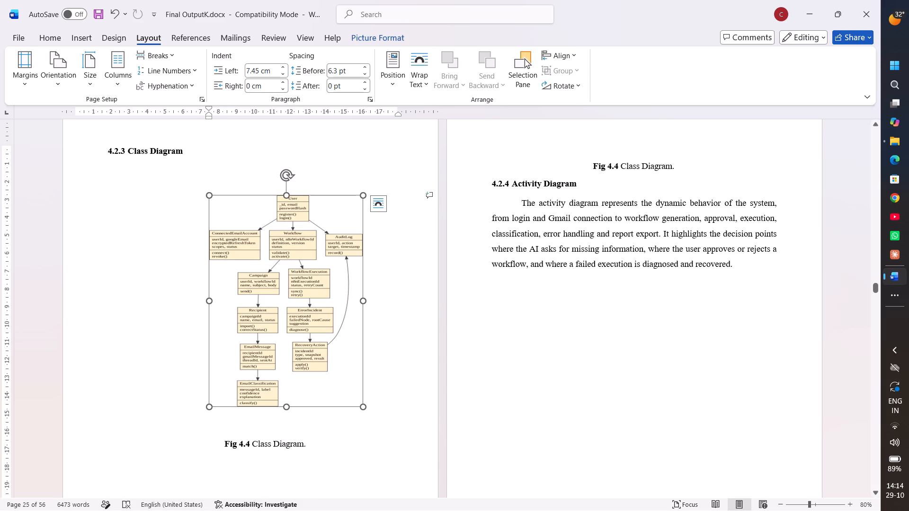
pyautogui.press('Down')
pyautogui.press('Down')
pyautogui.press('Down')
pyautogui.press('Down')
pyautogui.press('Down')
# Insert eight blank lines between the 4.2.3 heading and the class diagram to push the picture and its caption down the page.
pyautogui.click(278, 150)
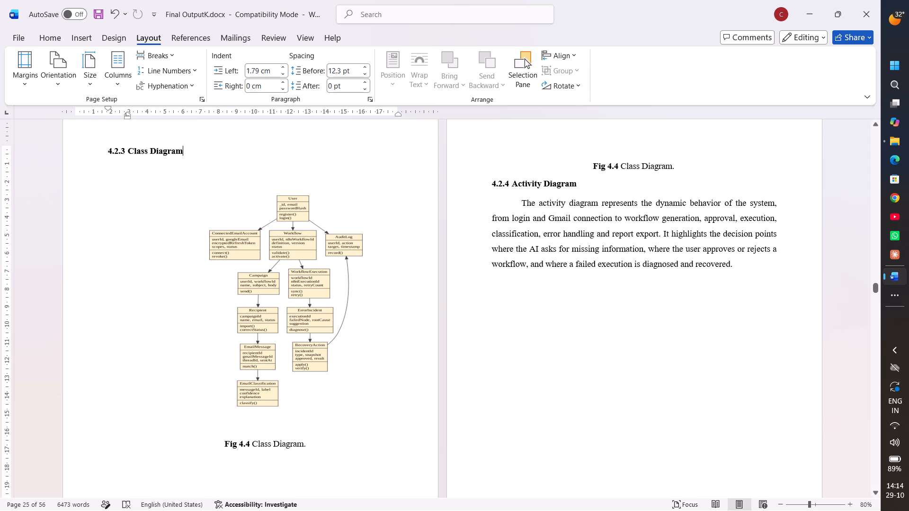
pyautogui.click(262, 170)
pyautogui.press('Return')
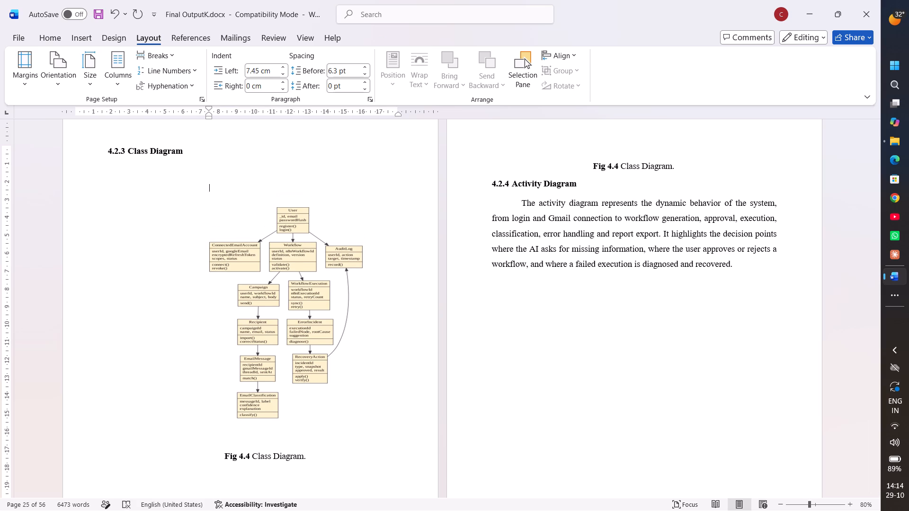
pyautogui.hscroll(1, 262, 170)
pyautogui.scroll(-1, 269, 219)
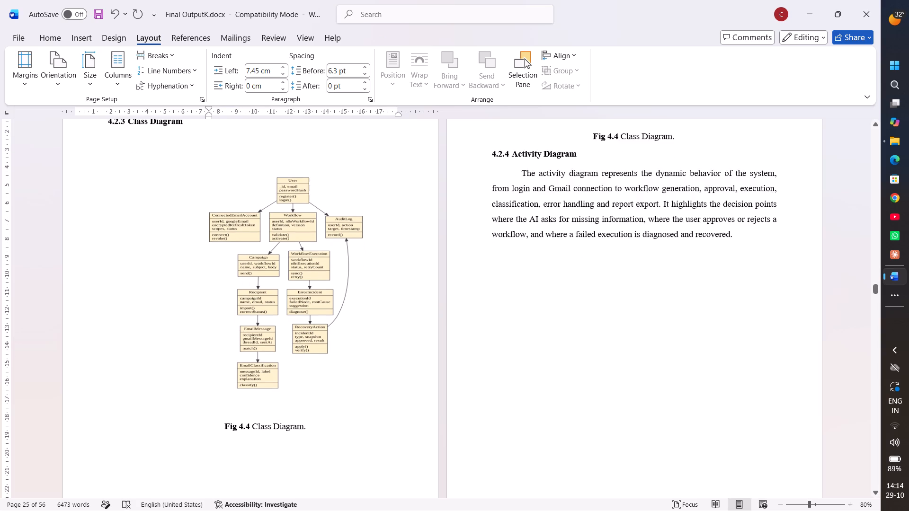
pyautogui.scroll(-1, 269, 219)
pyautogui.press('Return')
pyautogui.press('Return')
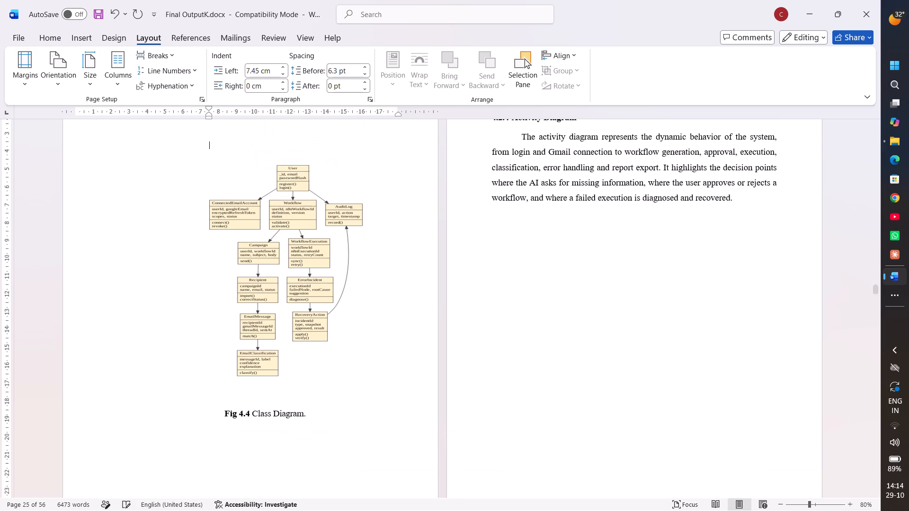
pyautogui.press('Return')
pyautogui.press('Return')
pyautogui.press('Return')
pyautogui.scroll(1, 284, 248)
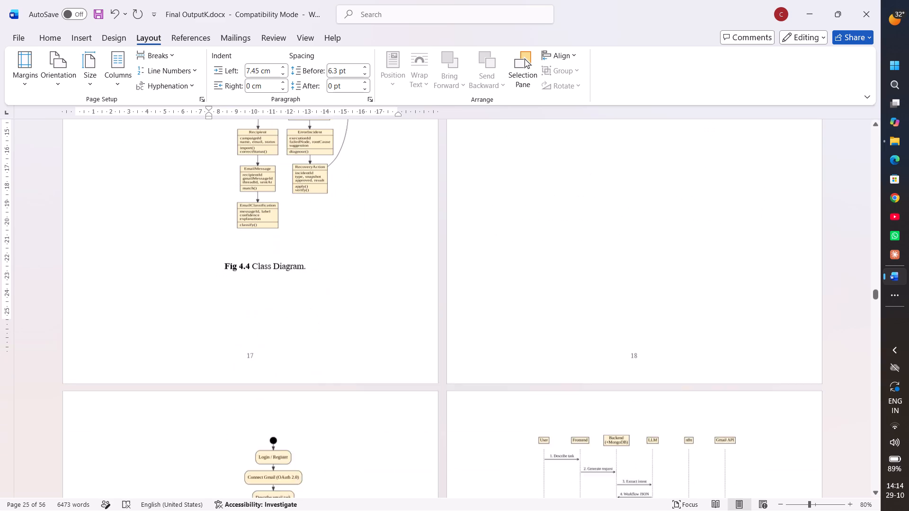
pyautogui.scroll(1, 284, 248)
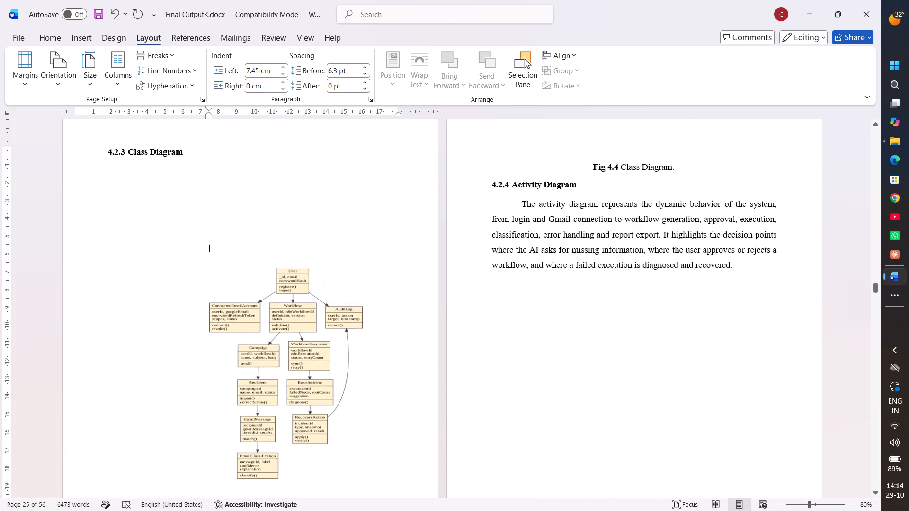
pyautogui.scroll(-1, 284, 248)
pyautogui.press('Return')
pyautogui.press('Return')
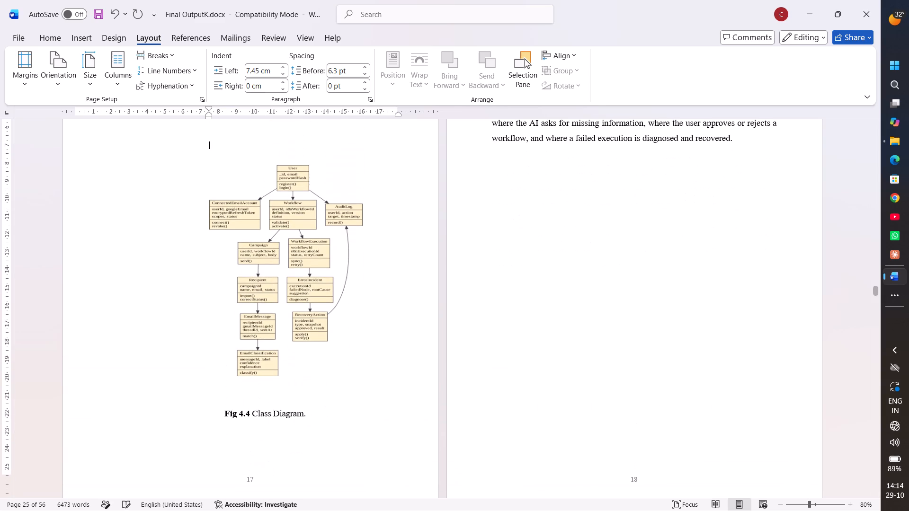
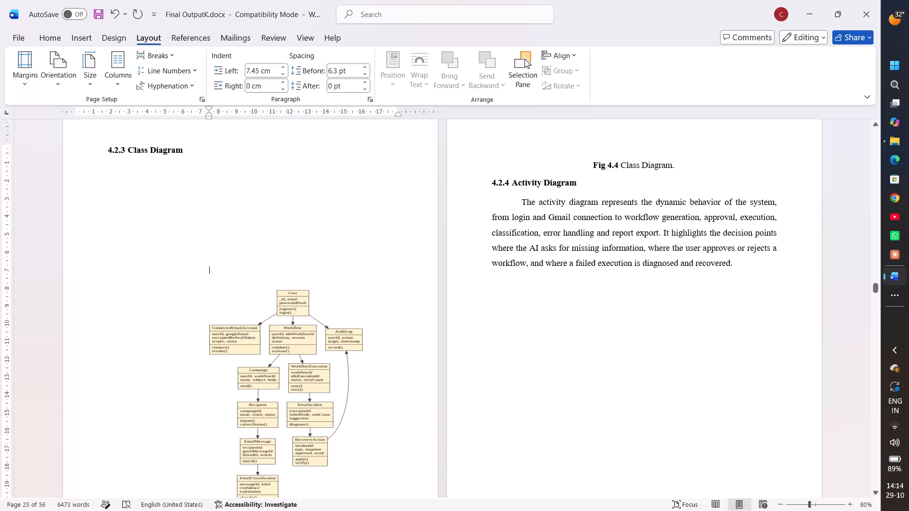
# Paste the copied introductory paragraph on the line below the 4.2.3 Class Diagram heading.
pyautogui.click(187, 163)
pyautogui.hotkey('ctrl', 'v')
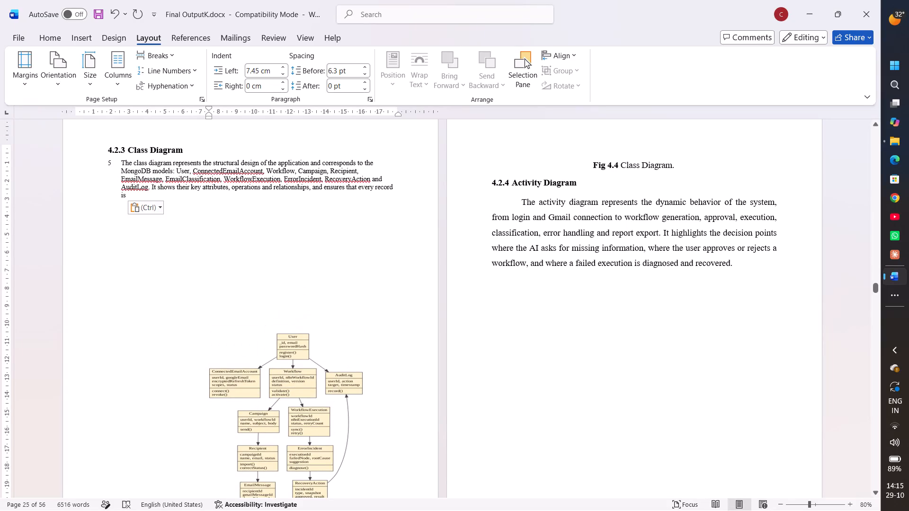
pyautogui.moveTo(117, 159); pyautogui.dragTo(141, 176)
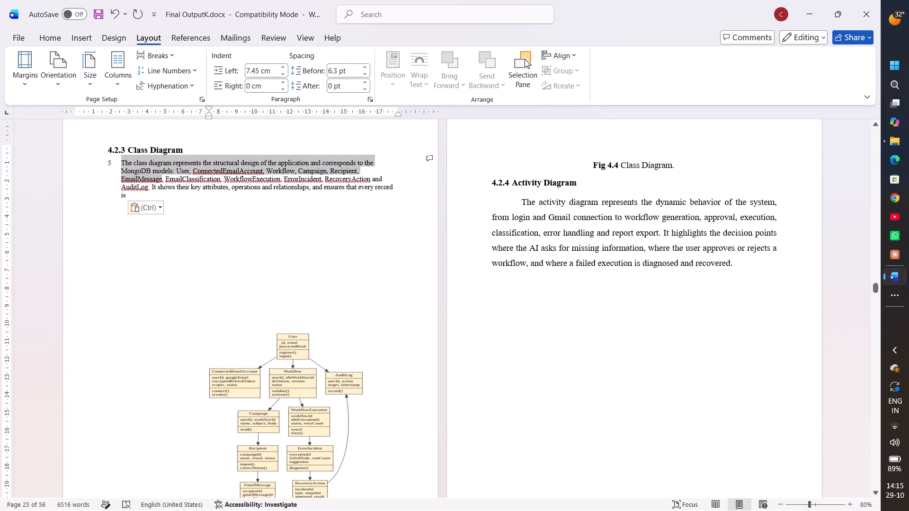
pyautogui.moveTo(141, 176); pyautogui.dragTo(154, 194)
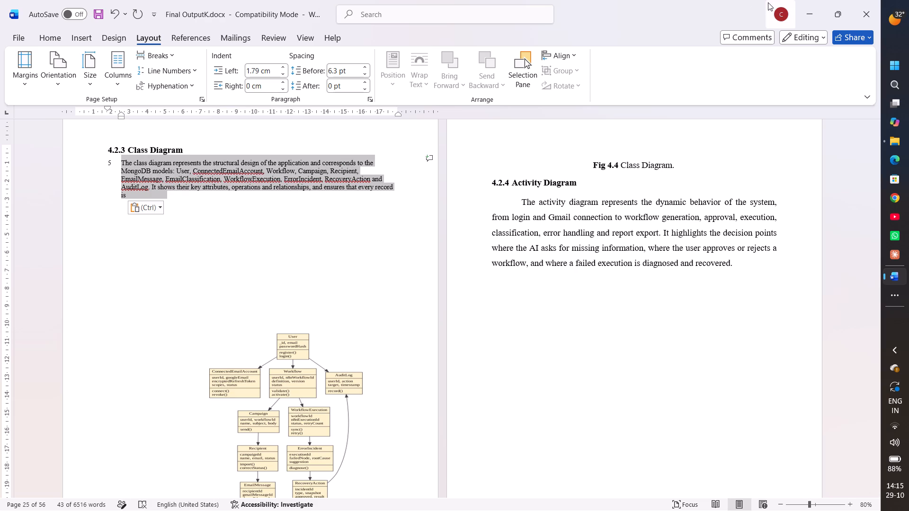
# Save the report document.
pyautogui.hotkey('ctrl', 's')
pyautogui.click(366, 316)
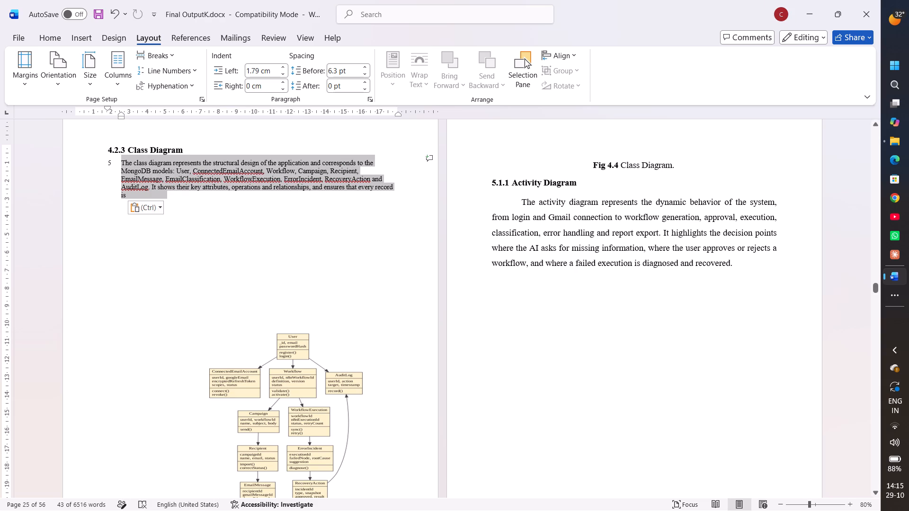
pyautogui.hotkey('ctrl', 's')
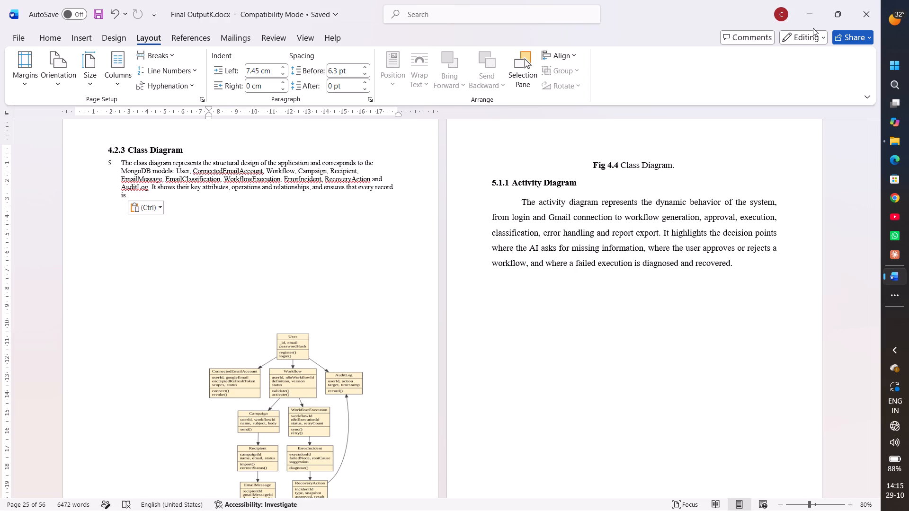
# Switch to File Explorer, dismiss the OneDrive deletion prompt and open Project_Report_Final (1).docx from Downloads.
pyautogui.click(804, 18)
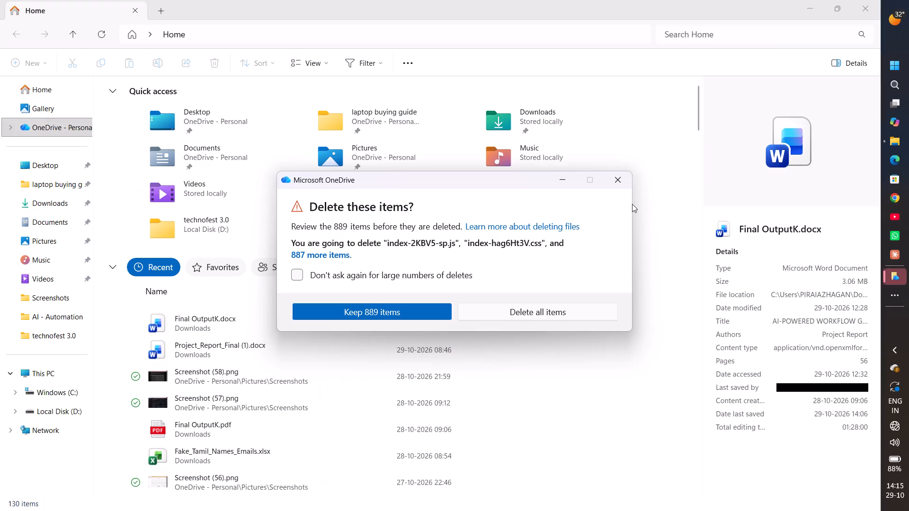
pyautogui.click(621, 183)
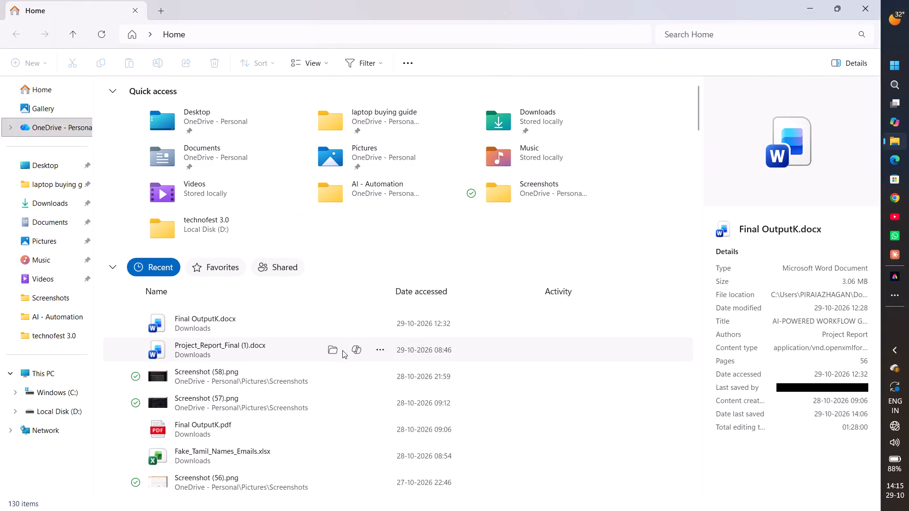
pyautogui.click(326, 353)
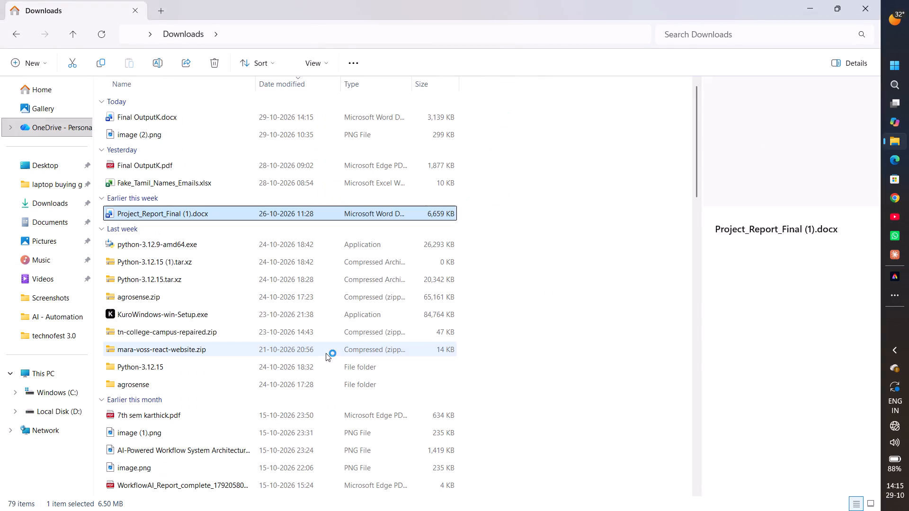
pyautogui.doubleClick(323, 217)
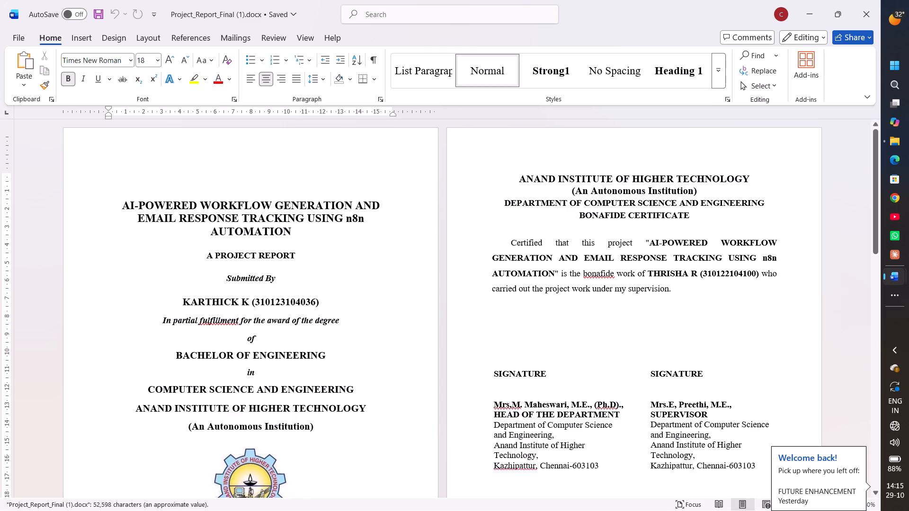
# Copy the full introductory paragraph under the 4.2.3 Class Diagram heading in Project_Report_Final (1).docx.
pyautogui.scroll(-14, 294, 248)
pyautogui.scroll(-12, 294, 248)
pyautogui.scroll(3, 294, 248)
pyautogui.scroll(-3, 294, 248)
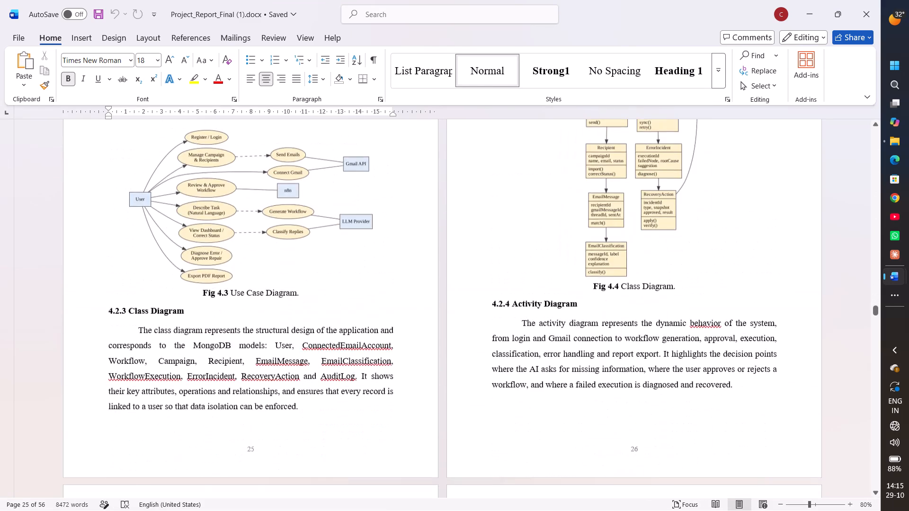
pyautogui.scroll(-2, 294, 248)
pyautogui.moveTo(134, 235); pyautogui.dragTo(288, 311)
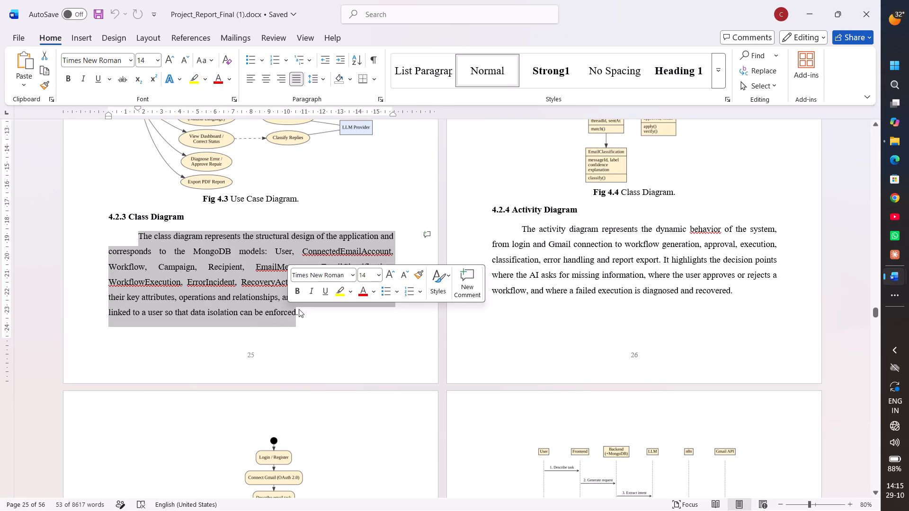
pyautogui.moveTo(138, 235); pyautogui.dragTo(234, 268)
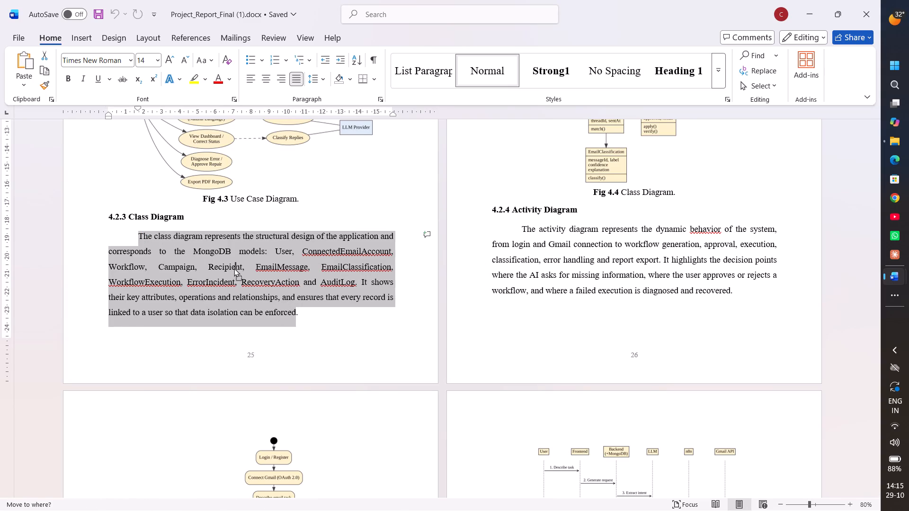
pyautogui.moveTo(234, 268); pyautogui.dragTo(243, 272)
pyautogui.click(243, 272)
pyautogui.click(140, 233)
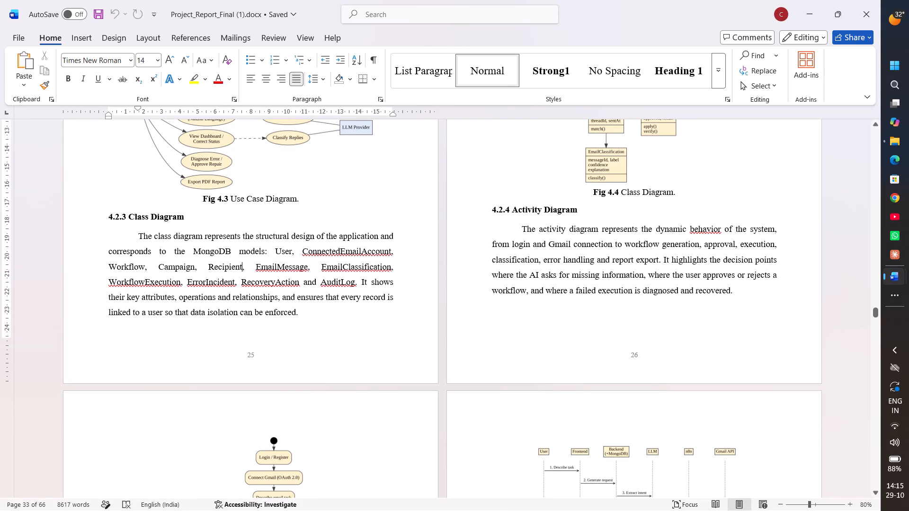
pyautogui.moveTo(140, 233); pyautogui.dragTo(321, 314)
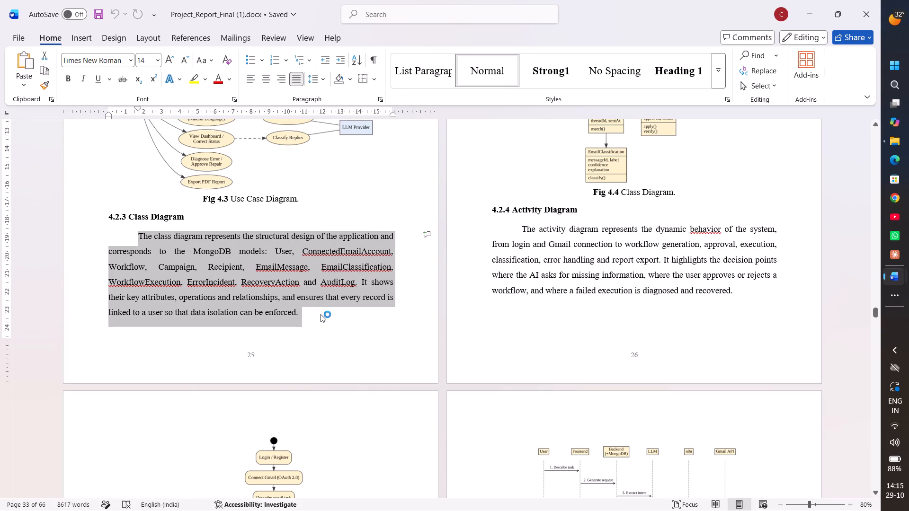
pyautogui.hotkey('ctrl', 'c')
# In Final OutputK.docx, replace the truncated paragraph under 4.2.3 with the copied full paragraph, removing the extra line after it.
pyautogui.hotkey('alt', 'Tab')
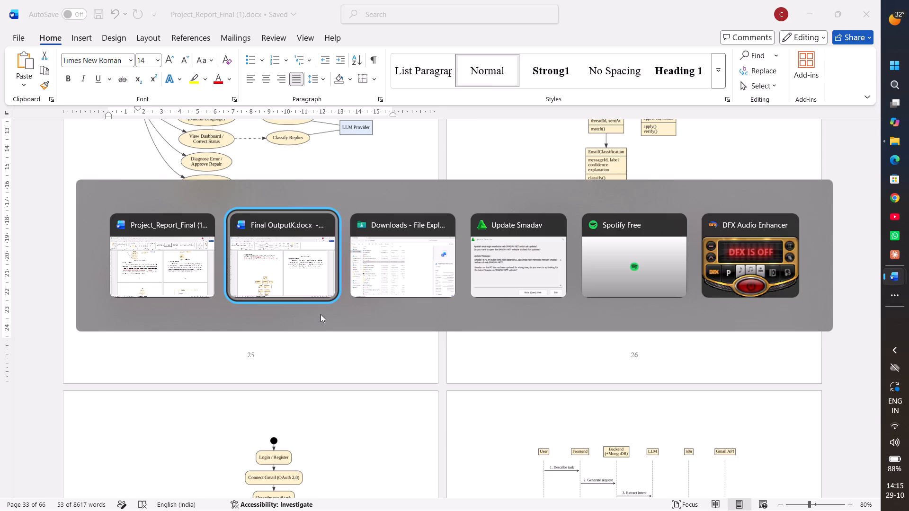
pyautogui.moveTo(120, 166); pyautogui.dragTo(151, 205)
pyautogui.press('BackSpace')
pyautogui.hotkey('ctrl', 'v')
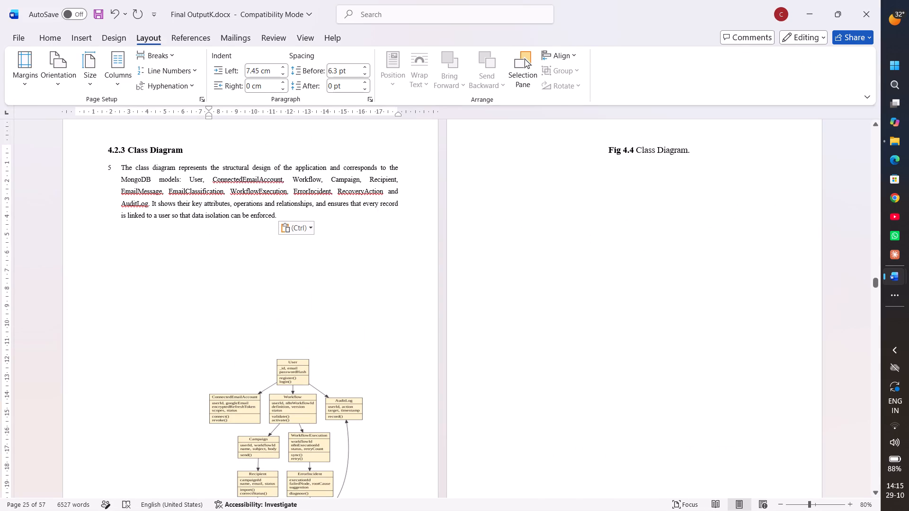
pyautogui.press('BackSpace')
pyautogui.press('BackSpace')
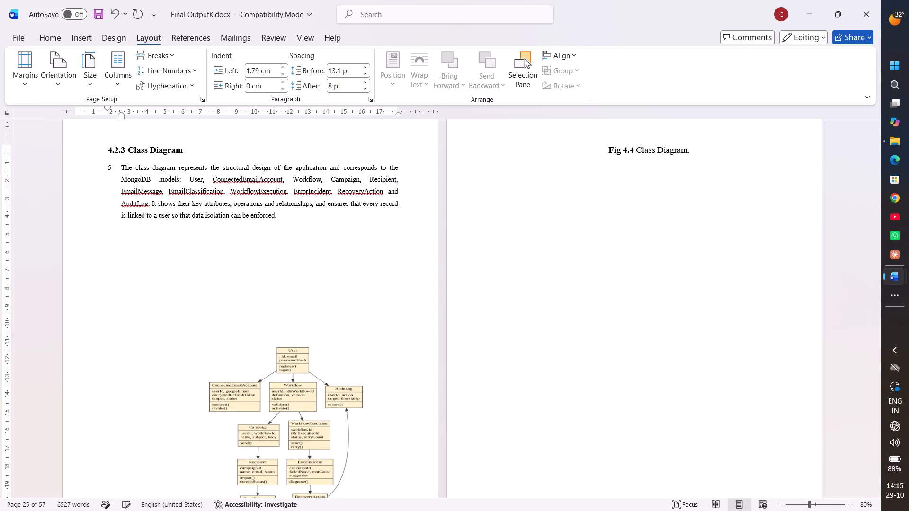
# Delete six blank lines between the 4.2.3 introductory paragraph and the class diagram to pull the picture up.
pyautogui.click(296, 331)
pyautogui.press('BackSpace')
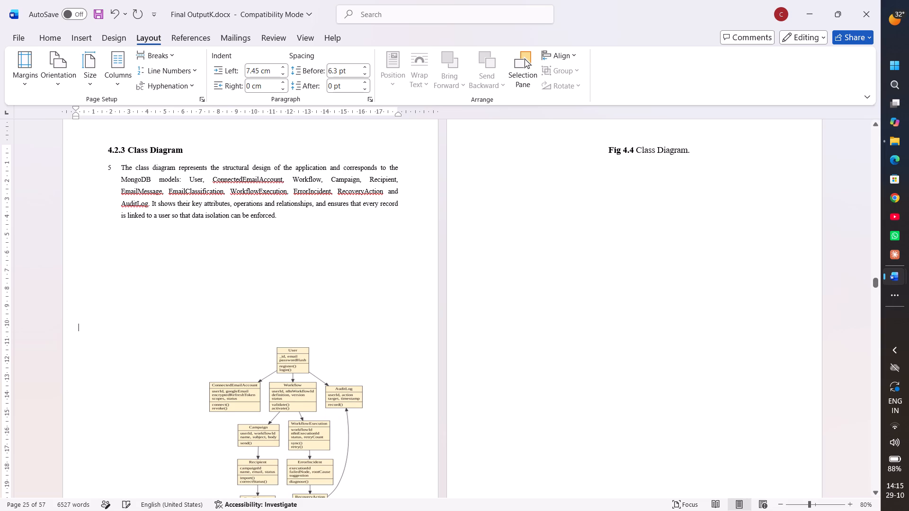
pyautogui.press('BackSpace')
pyautogui.press('BackSpace')
pyautogui.press('BackSpace')
pyautogui.press('BackSpace')
pyautogui.press('BackSpace')
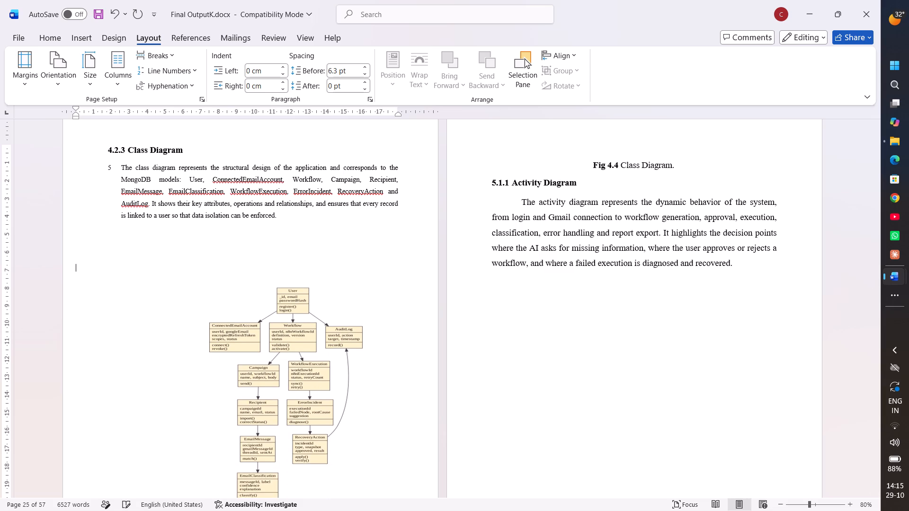
pyautogui.press('BackSpace')
# Set the 4.2.3 introductory paragraph's font size to 14, matching the Activity Diagram paragraph.
pyautogui.scroll(1, 383, 354)
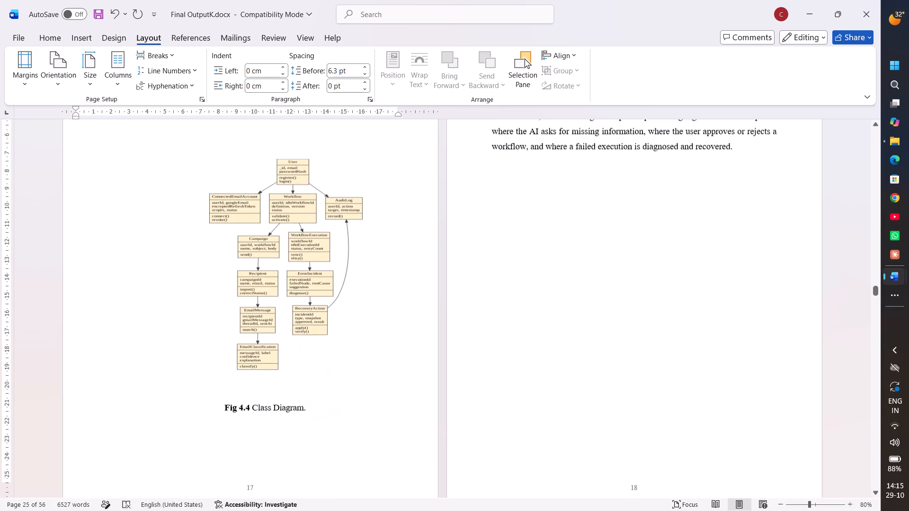
pyautogui.scroll(1, 383, 354)
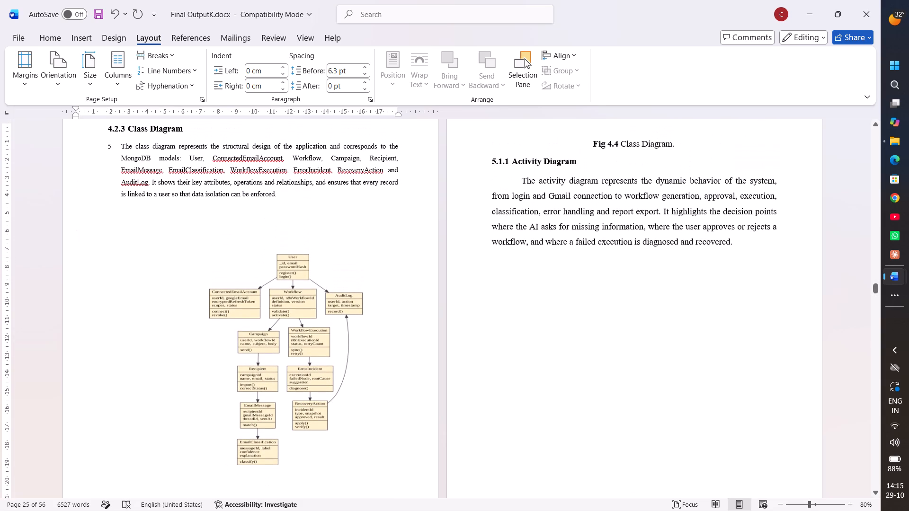
pyautogui.scroll(1, 155, 186)
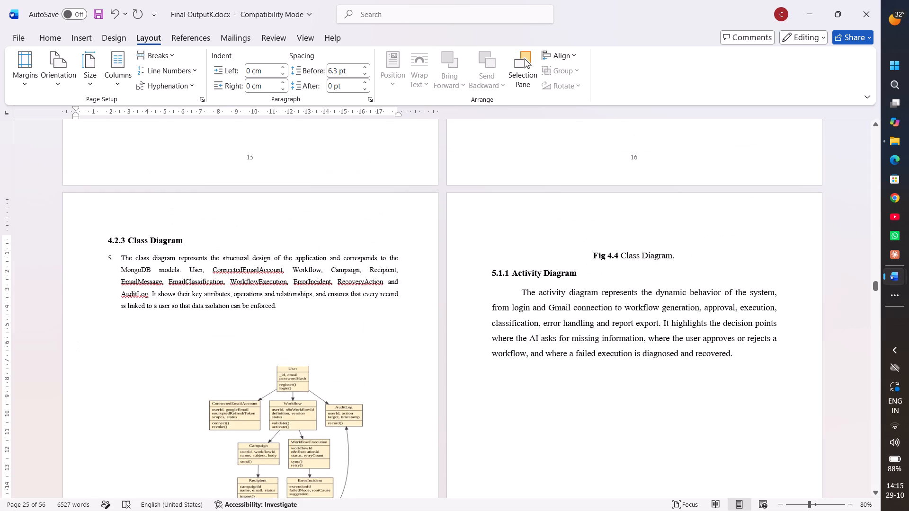
pyautogui.moveTo(517, 287); pyautogui.dragTo(723, 375)
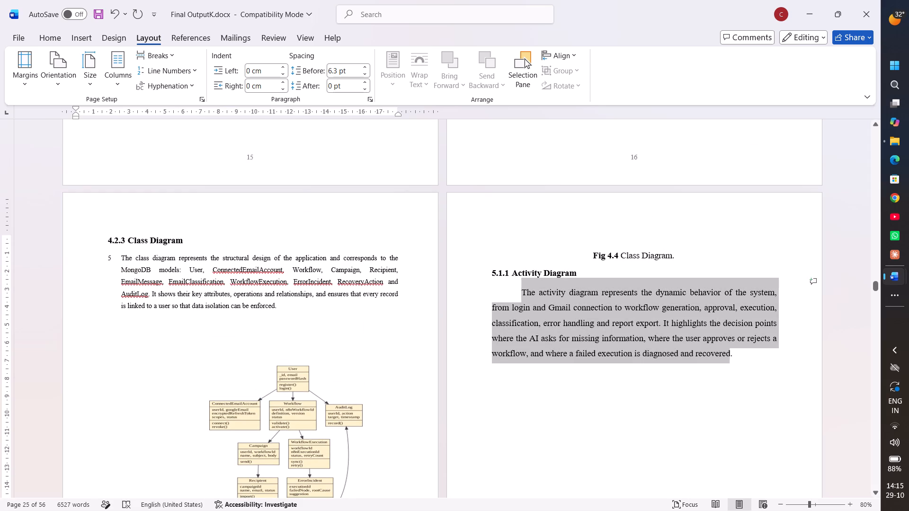
pyautogui.moveTo(723, 375); pyautogui.dragTo(744, 373)
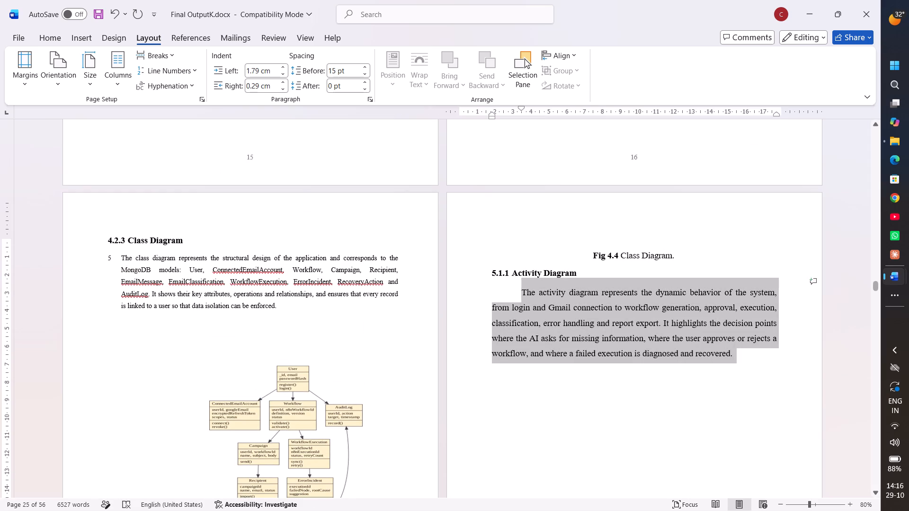
pyautogui.click(55, 33)
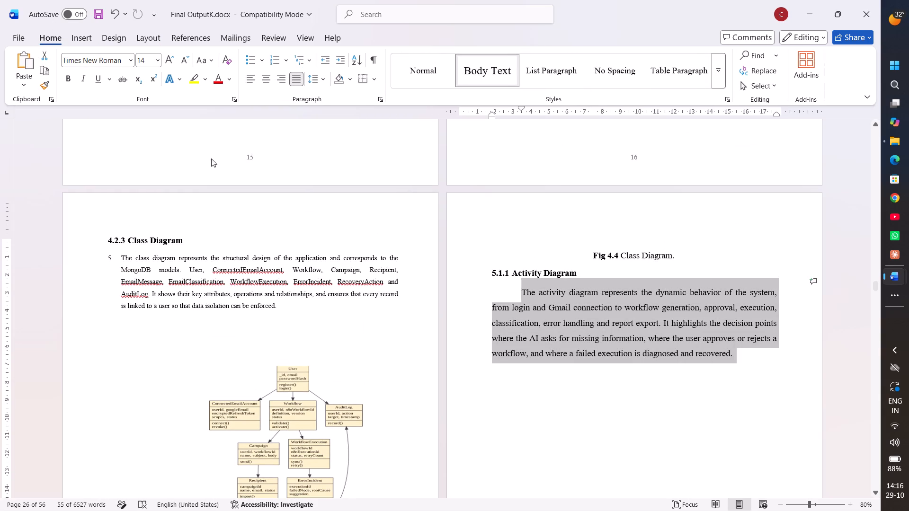
pyautogui.moveTo(121, 256); pyautogui.dragTo(277, 298)
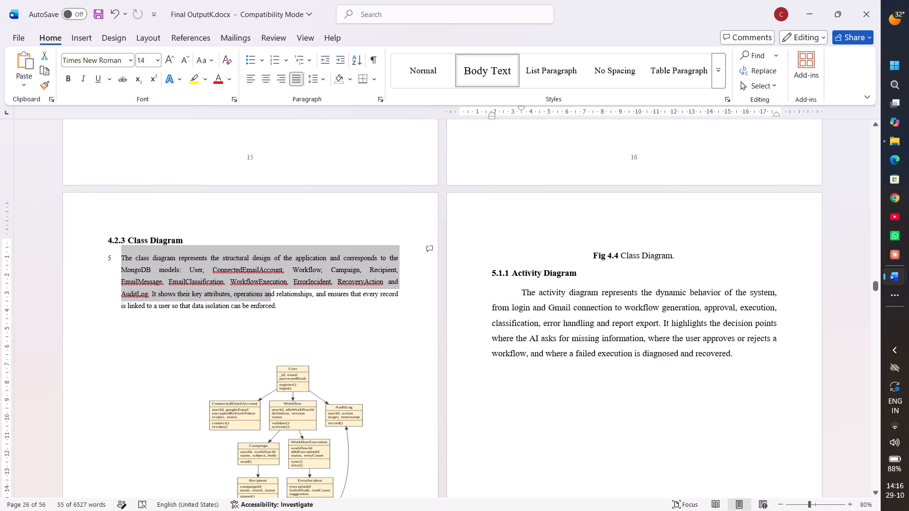
pyautogui.moveTo(277, 298); pyautogui.dragTo(298, 305)
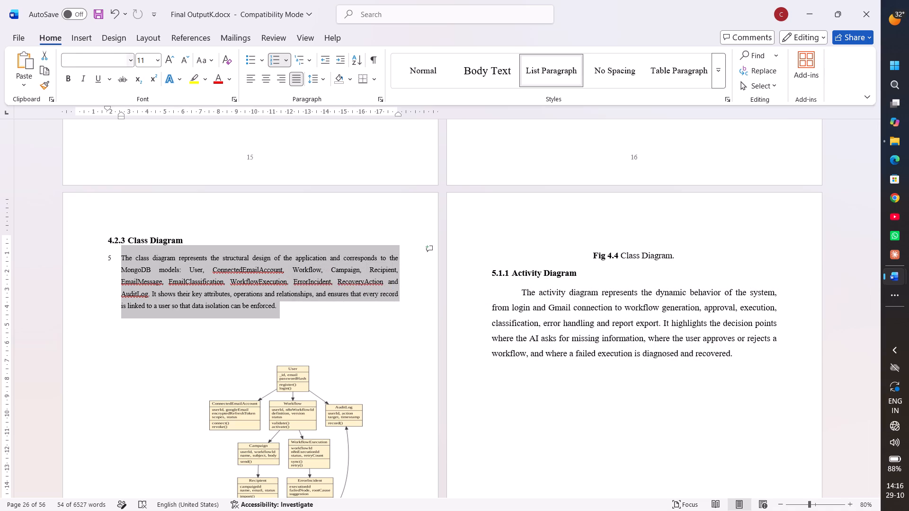
pyautogui.click(145, 61)
pyautogui.write('14')
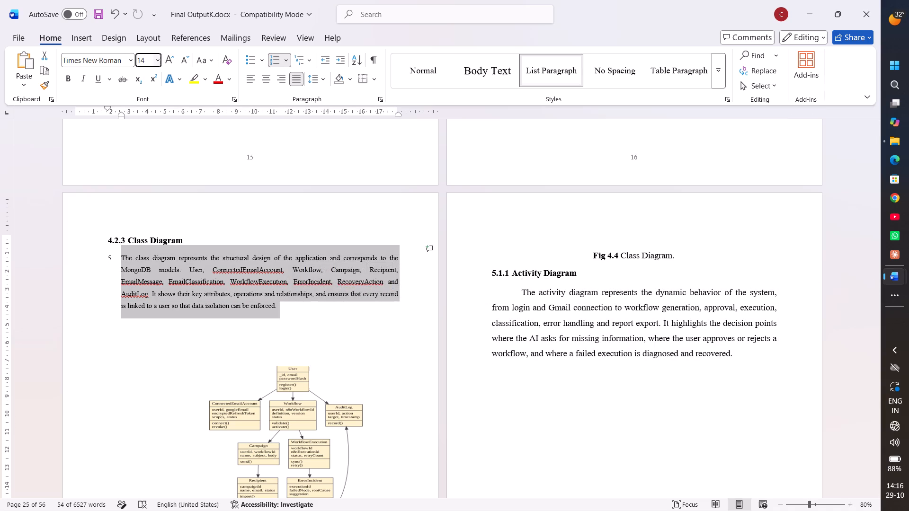
pyautogui.press('Return')
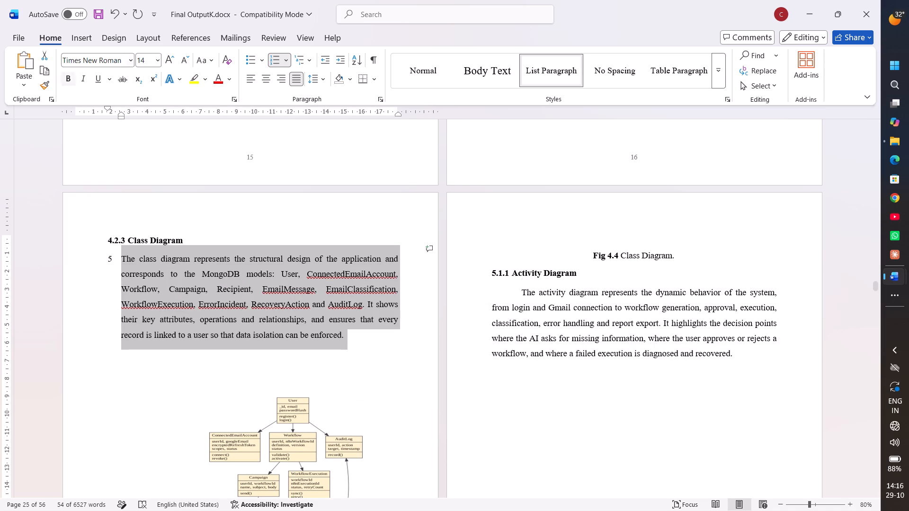
# Remove the list number 5 in front of the 4.2.3 introductory paragraph.
pyautogui.click(114, 256)
pyautogui.press('Left')
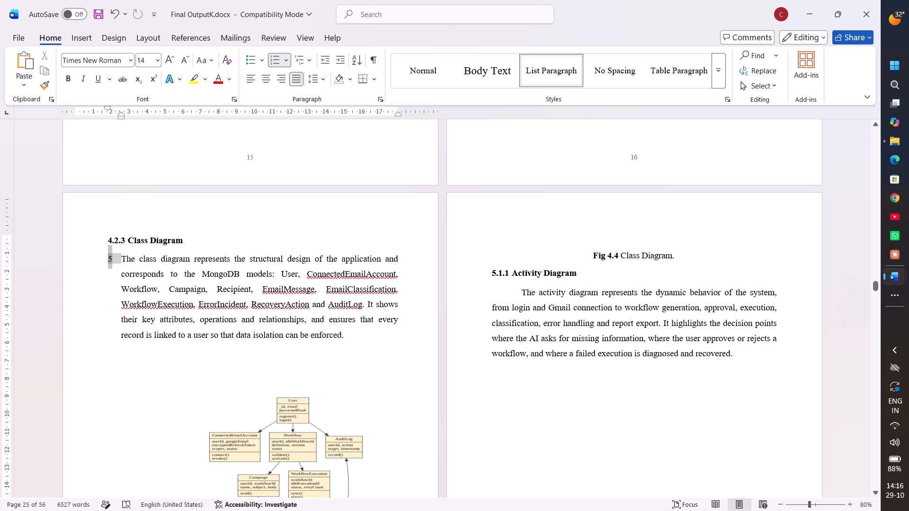
pyautogui.click(114, 256)
pyautogui.press('BackSpace')
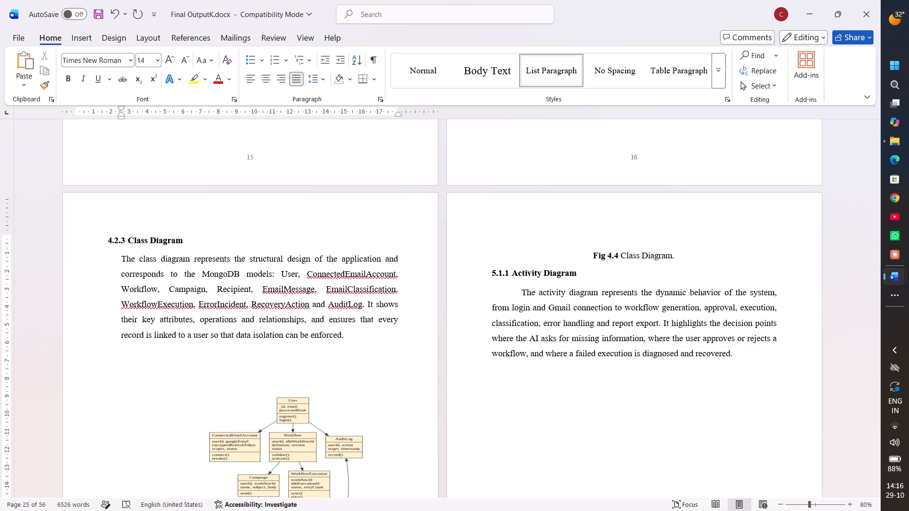
# Indent the first line of the 4.2.3 introductory paragraph with five spaces.
pyautogui.press('space')
pyautogui.press('space')
pyautogui.press('space')
pyautogui.press('space')
pyautogui.press('space')
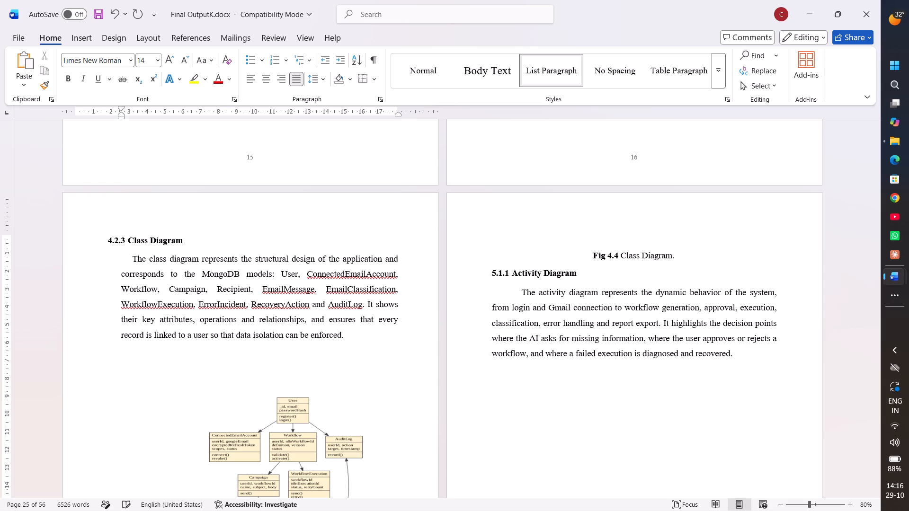
# Indent the first line of the 4.2.3 introductory paragraph by three more spaces.
pyautogui.press('space')
pyautogui.press('space')
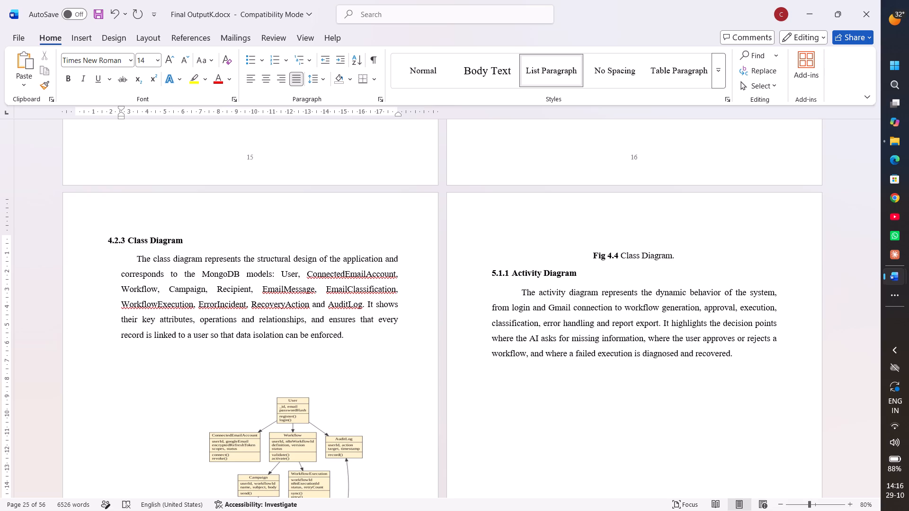
pyautogui.press('space')
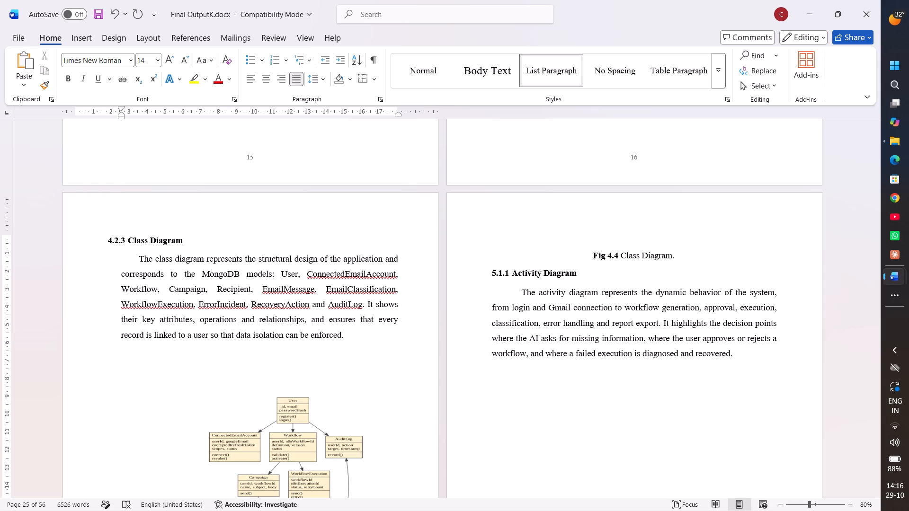
pyautogui.click(121, 106)
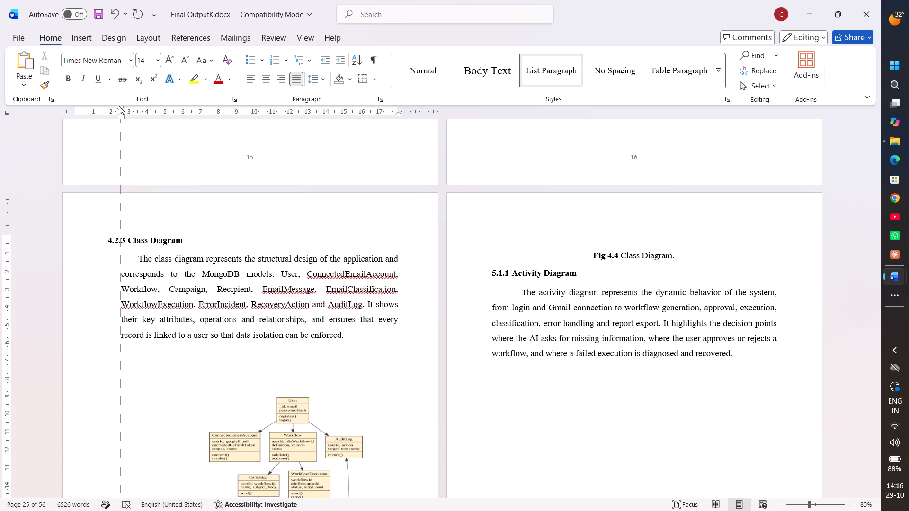
# Stretch the 4.2.3 class diagram picture slightly taller from its top edge, keeping its width.
pyautogui.scroll(-1, 139, 239)
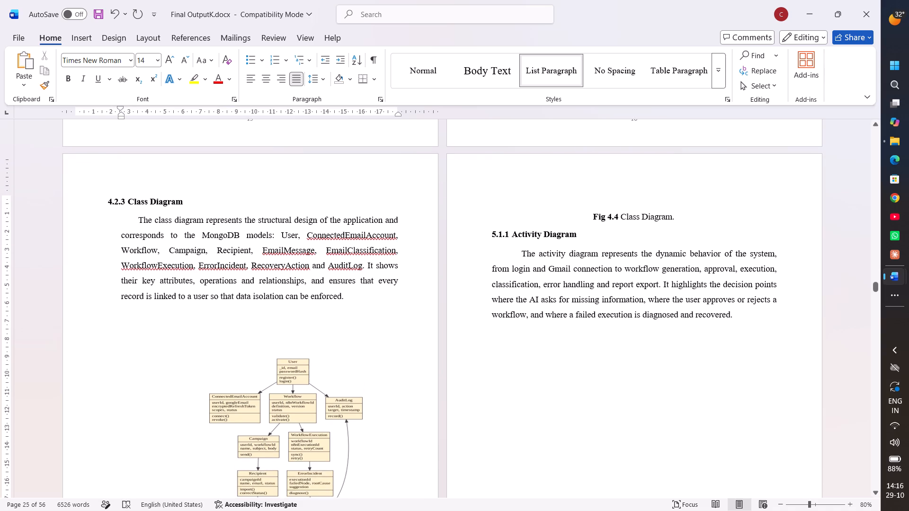
pyautogui.scroll(-1, 139, 239)
pyautogui.scroll(-1, 190, 283)
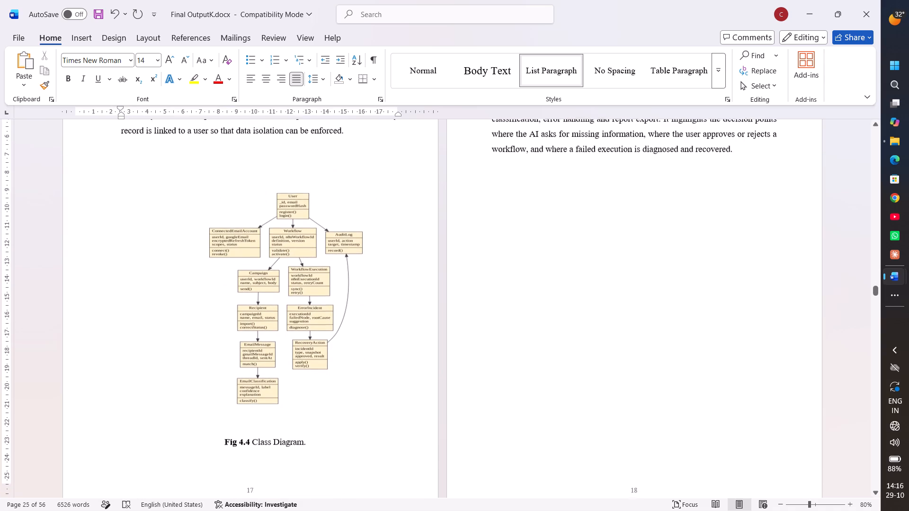
pyautogui.scroll(-1, 190, 283)
pyautogui.click(279, 296)
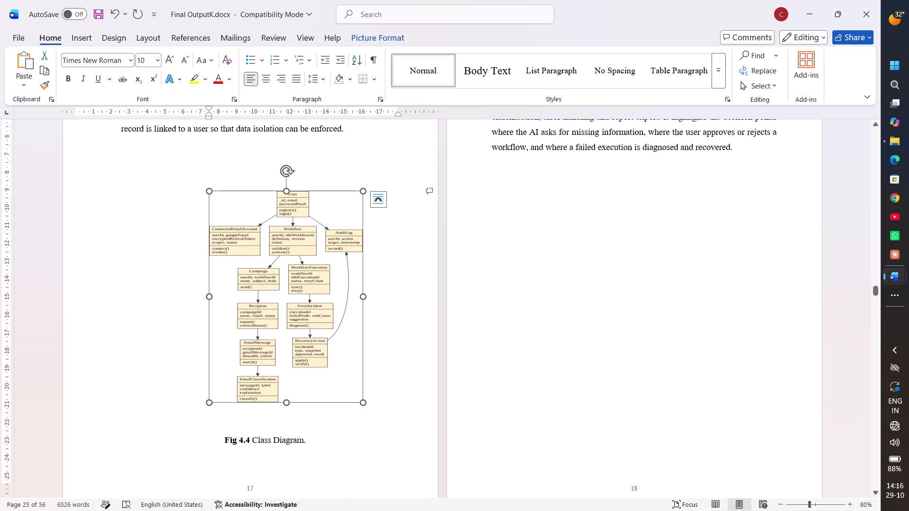
pyautogui.moveTo(285, 194); pyautogui.dragTo(286, 187)
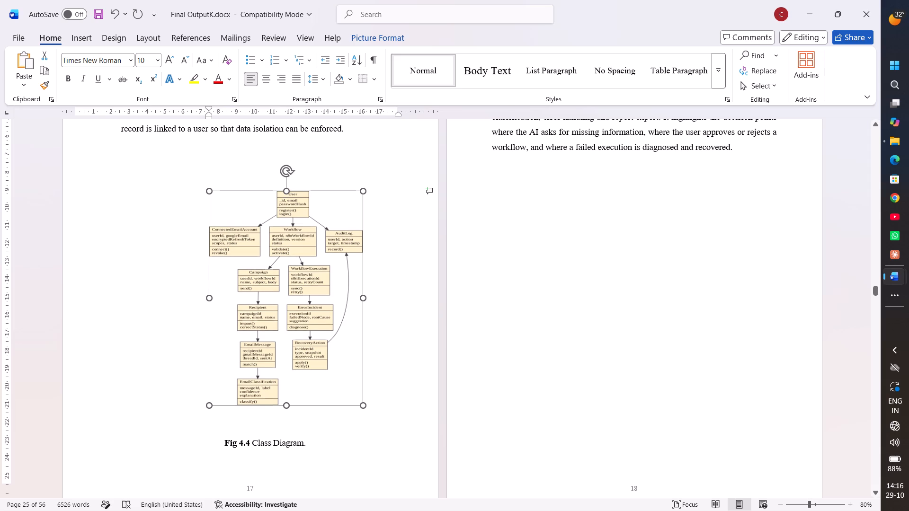
pyautogui.moveTo(286, 187); pyautogui.dragTo(287, 177)
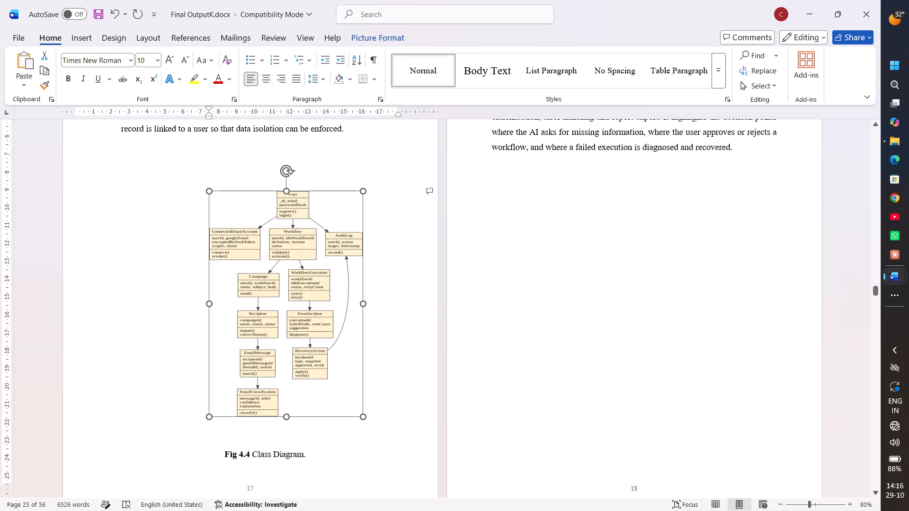
pyautogui.moveTo(287, 177); pyautogui.dragTo(287, 176)
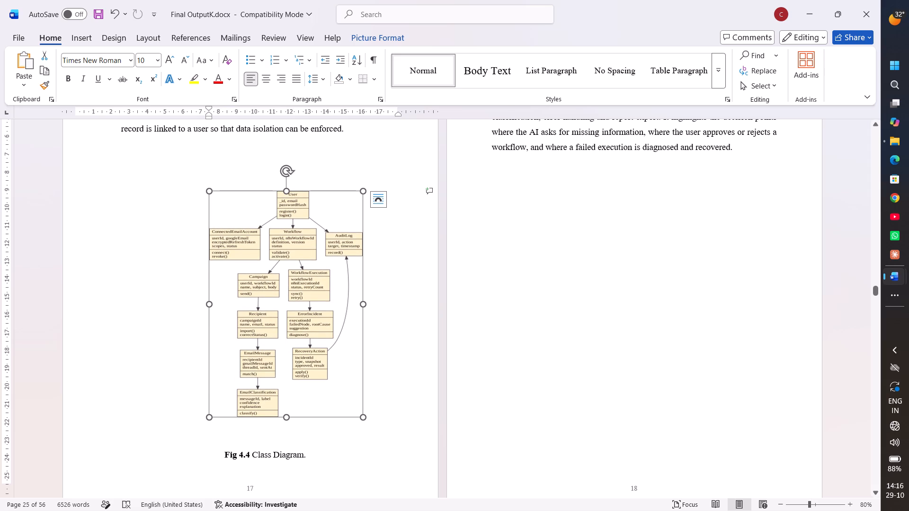
# Delete one blank line between the 4.2.3 introductory paragraph and the class diagram.
pyautogui.click(252, 174)
pyautogui.press('BackSpace')
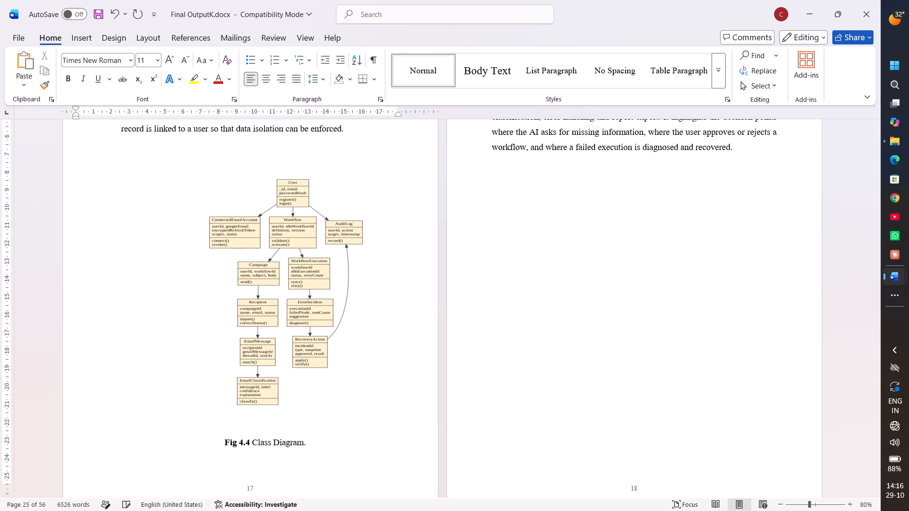
# Delete the duplicate "Fig 4.4 Class Diagram." caption above the Activity Diagram heading on the following page.
pyautogui.scroll(1, 377, 273)
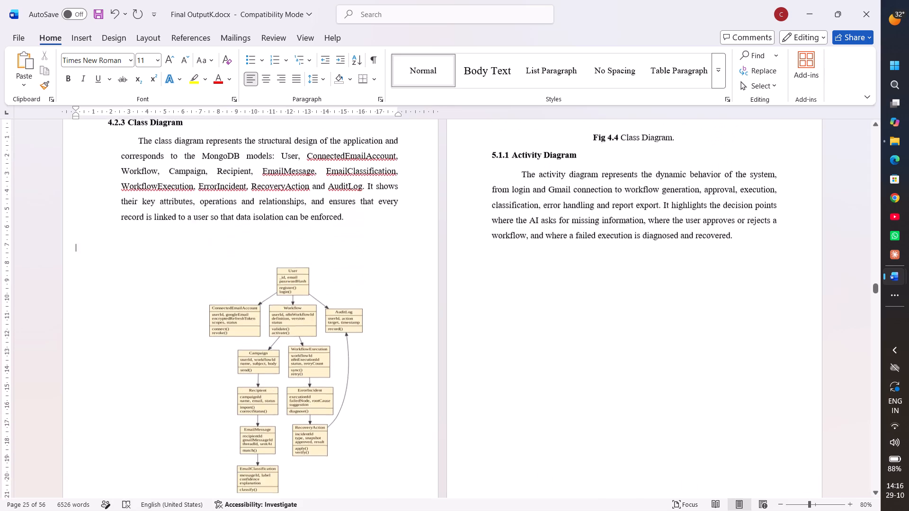
pyautogui.scroll(1, 377, 273)
pyautogui.moveTo(593, 170); pyautogui.dragTo(662, 179)
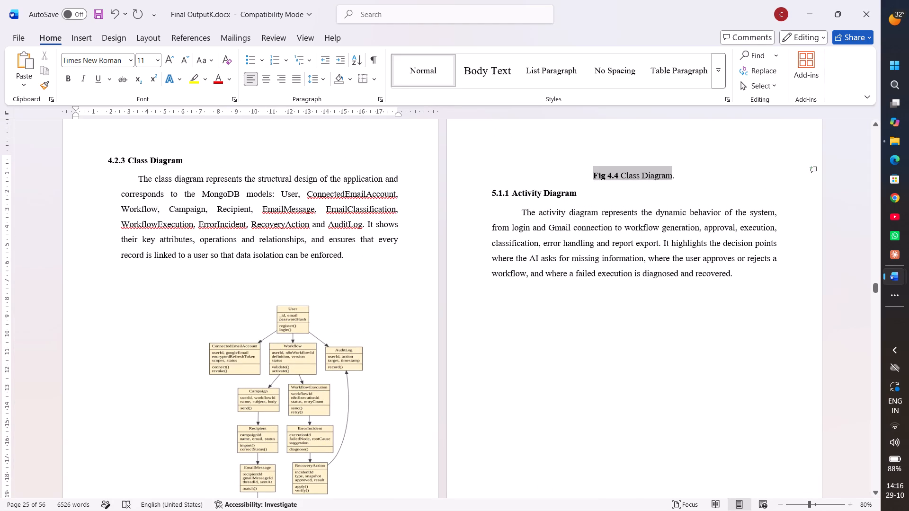
pyautogui.moveTo(662, 179); pyautogui.dragTo(672, 178)
pyautogui.press('BackSpace')
pyautogui.press('Right')
pyautogui.press('BackSpace')
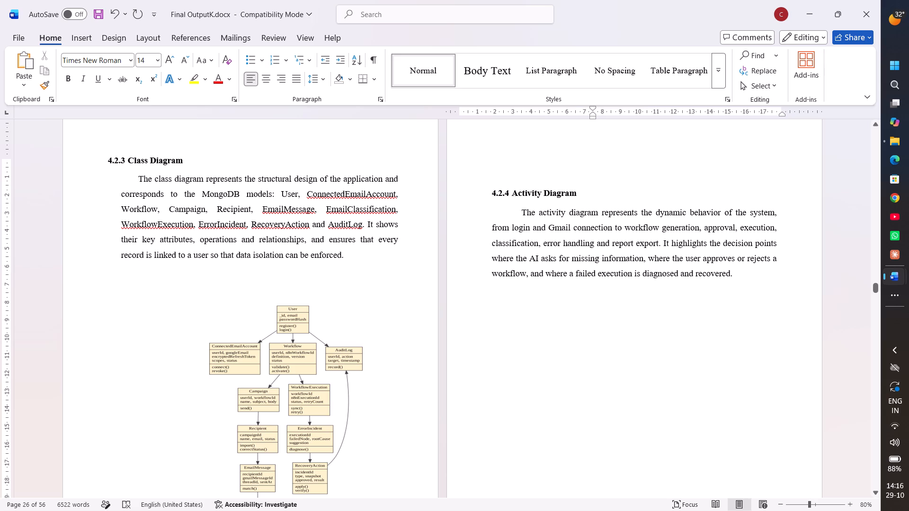
# Set the font size to 11 on the selected class diagram picture in section 4.2.3.
pyautogui.scroll(-1, 668, 348)
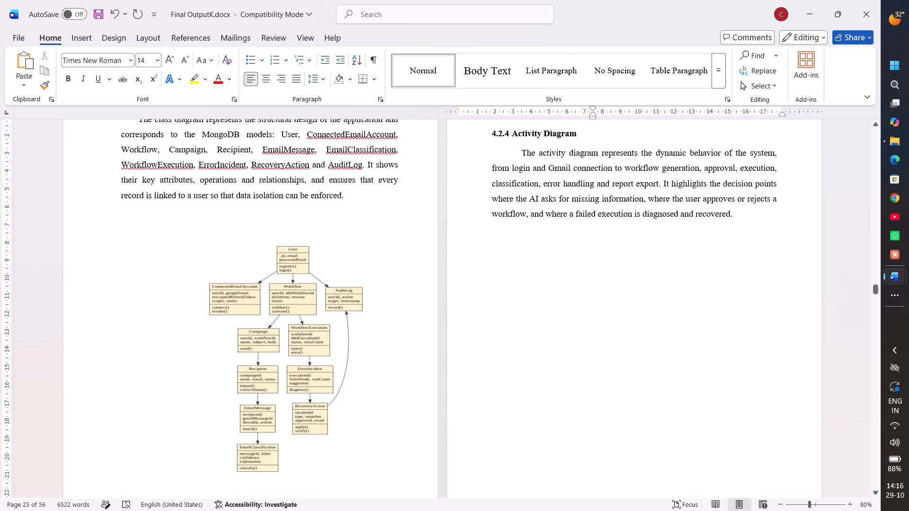
pyautogui.keyDown('ctrl'); pyautogui.scroll(-2, 668, 348); pyautogui.keyUp('ctrl')
pyautogui.scroll(1, 668, 348)
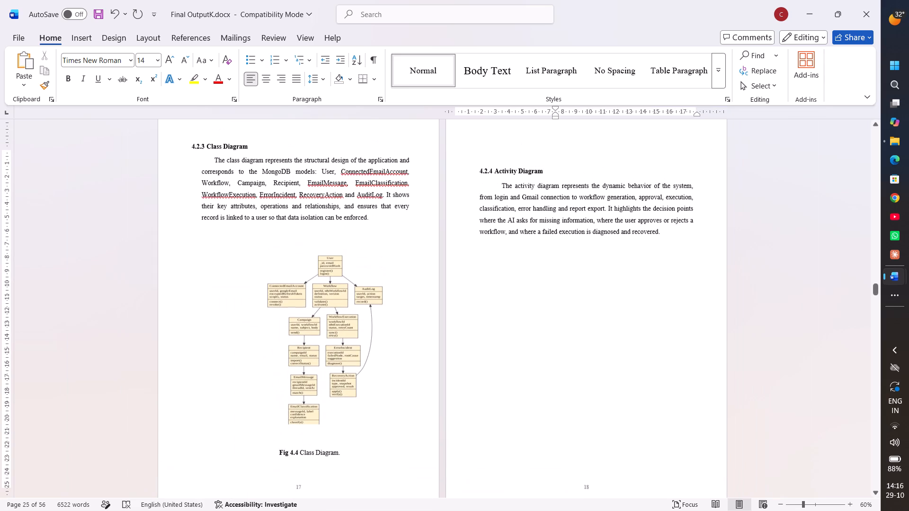
pyautogui.scroll(1, 668, 348)
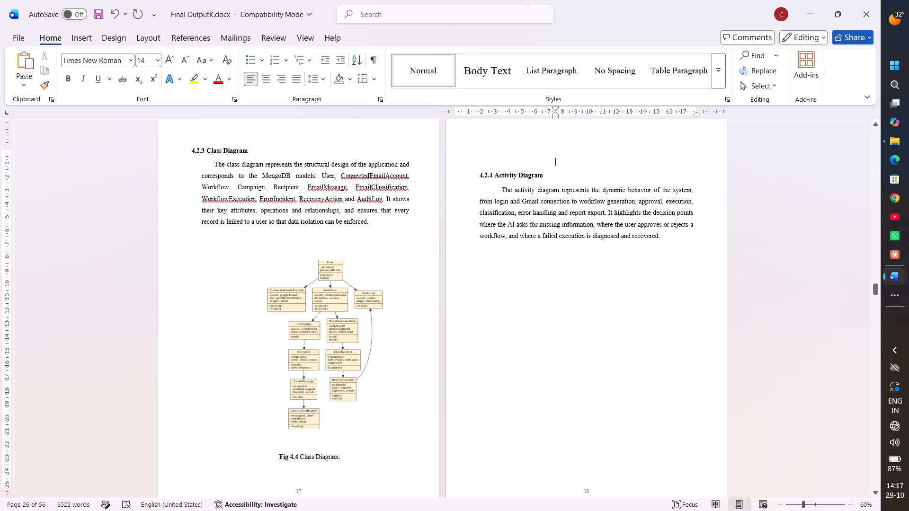
pyautogui.scroll(5, 286, 332)
pyautogui.scroll(1, 400, 333)
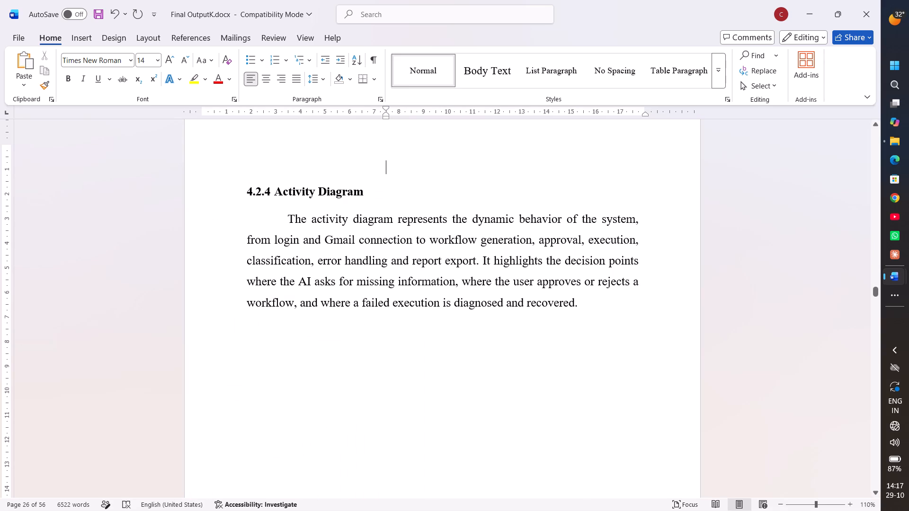
pyautogui.scroll(4, 400, 333)
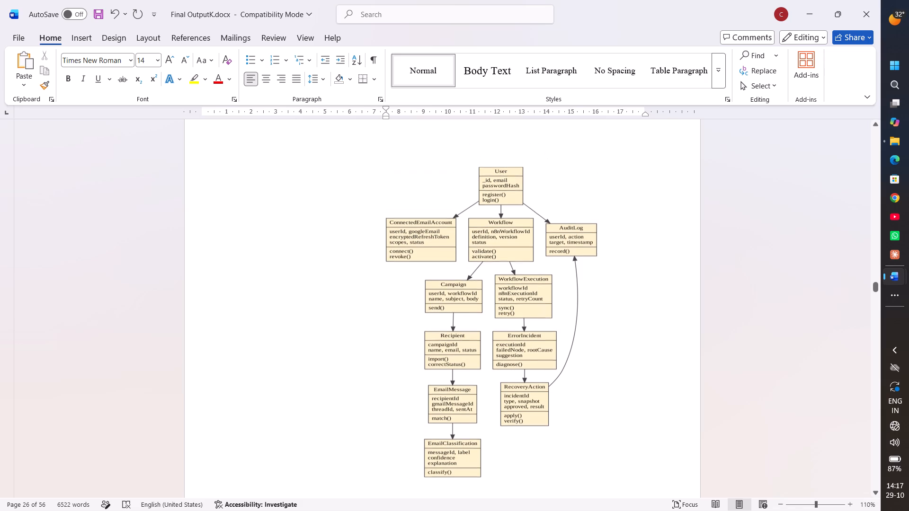
pyautogui.click(463, 297)
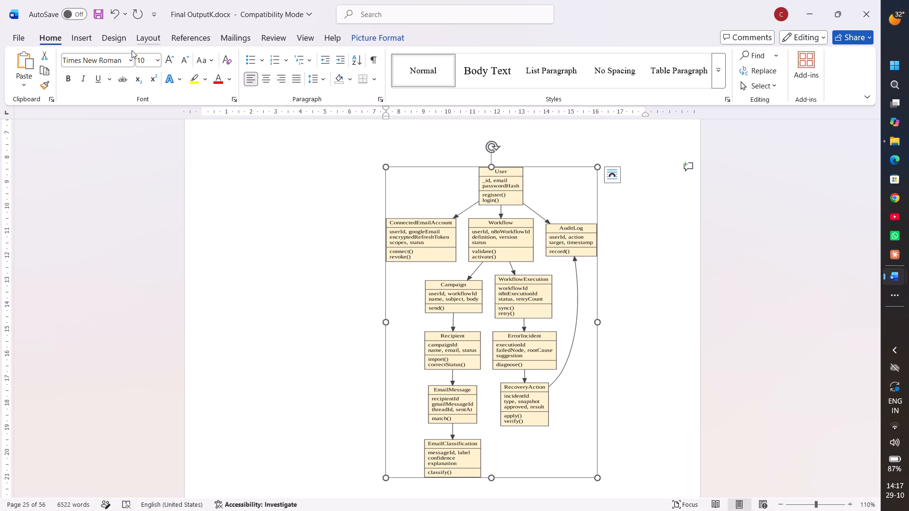
pyautogui.click(144, 62)
pyautogui.write('11')
pyautogui.press('Return')
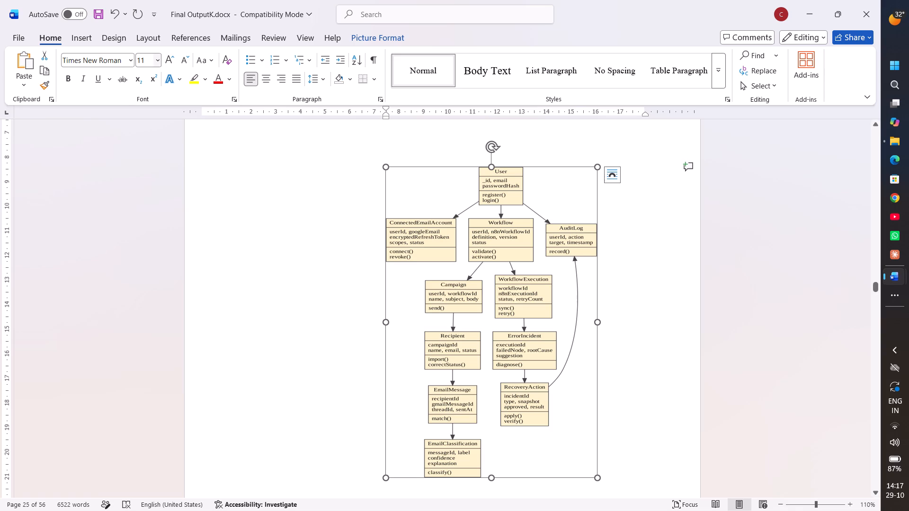
# Examine the class diagram's placement and spacing on its page, along with the neighbouring diagram pages.
pyautogui.hscroll(1, 269, 201)
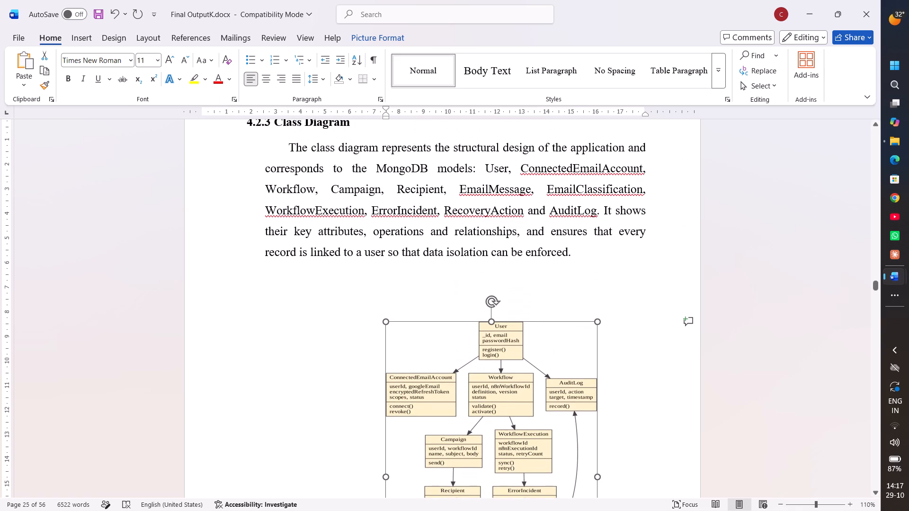
pyautogui.hscroll(1, 269, 201)
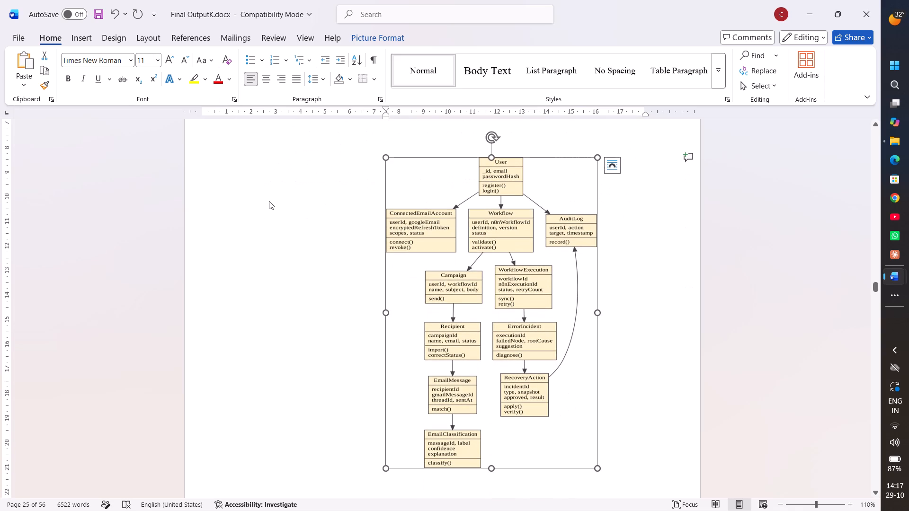
pyautogui.scroll(-2, 269, 201)
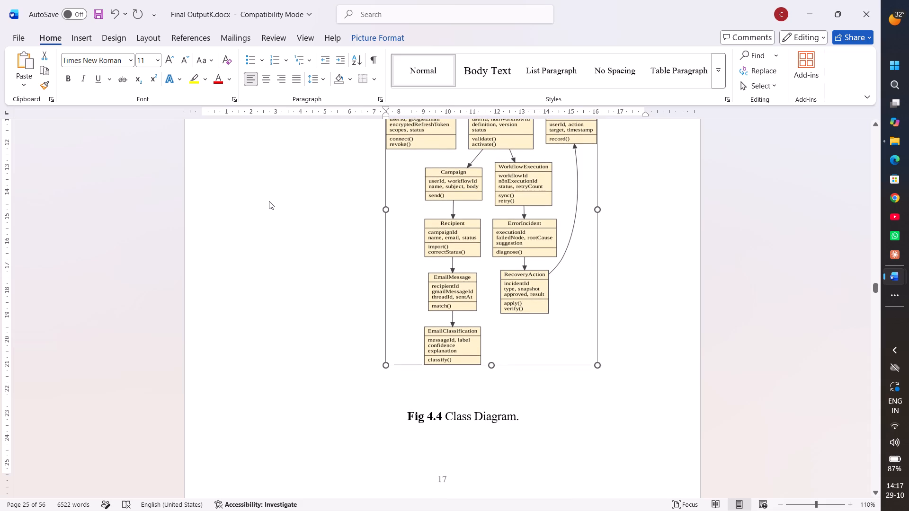
pyautogui.scroll(-1, 269, 201)
pyautogui.keyDown('ctrl'); pyautogui.scroll(-4, 269, 201); pyautogui.keyUp('ctrl')
pyautogui.scroll(1, 269, 201)
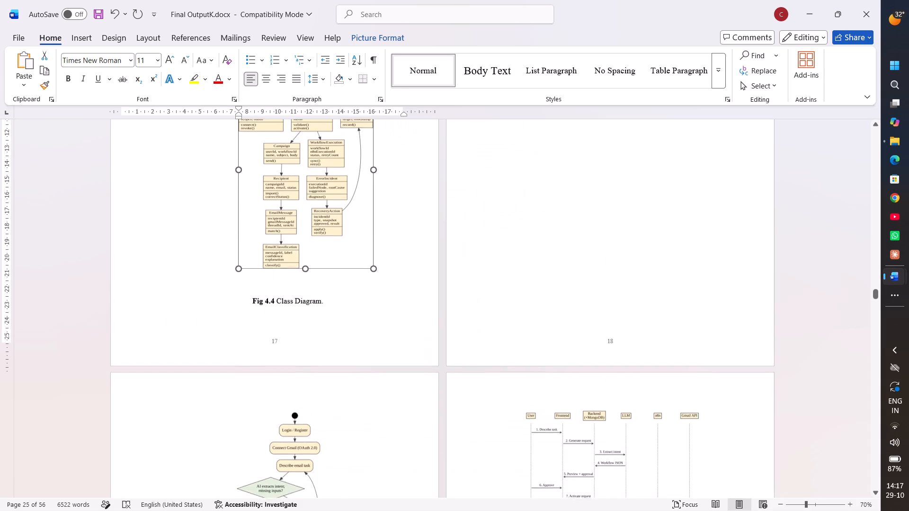
pyautogui.scroll(2, 269, 201)
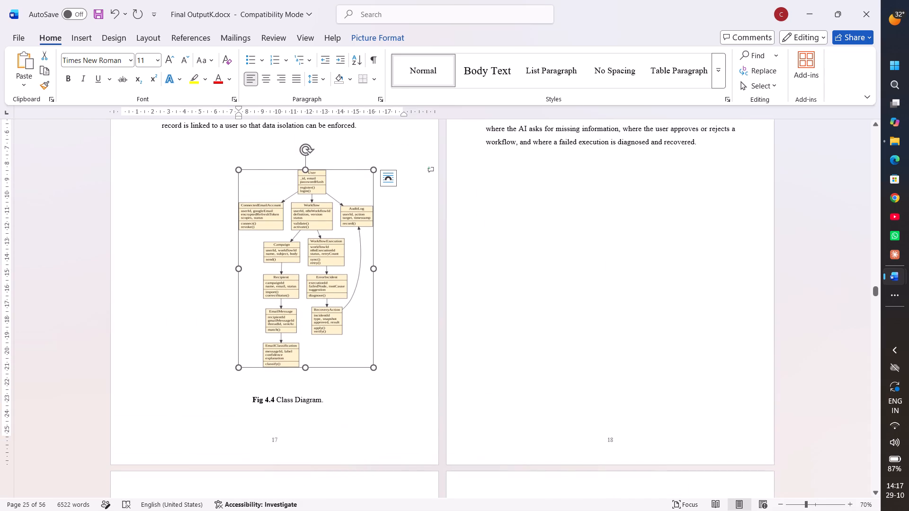
pyautogui.hscroll(-1, 285, 208)
pyautogui.keyDown('ctrl'); pyautogui.scroll(2, 285, 208); pyautogui.keyUp('ctrl')
pyautogui.scroll(1, 285, 208)
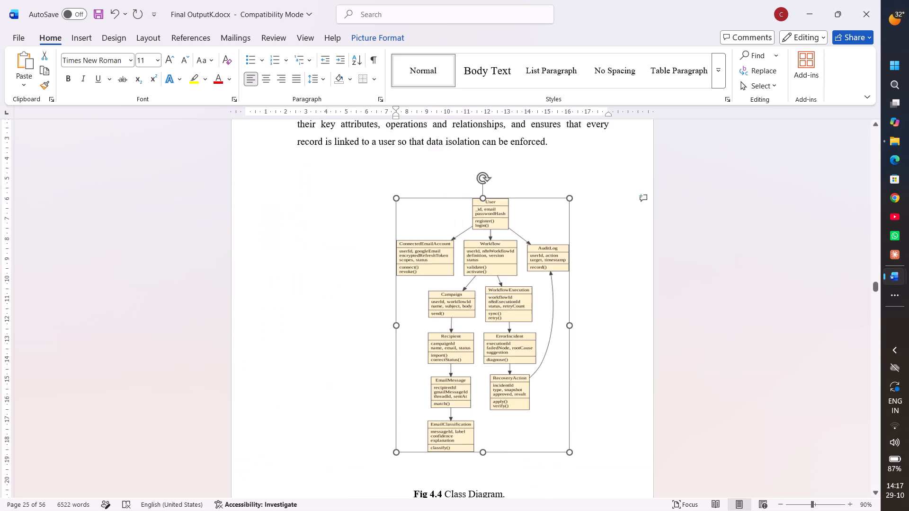
# Preview the available picture styles on the use case diagram in Fig 4.3.
pyautogui.scroll(3, 285, 208)
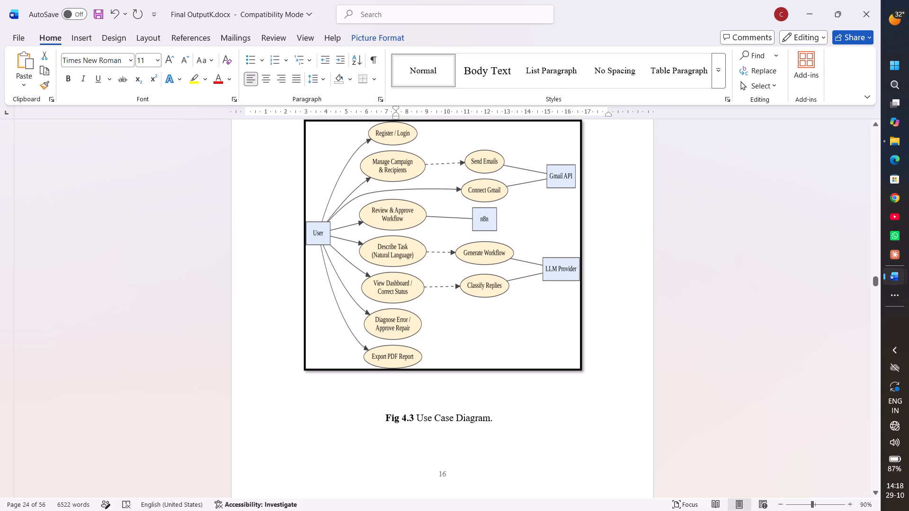
pyautogui.scroll(-2, 285, 208)
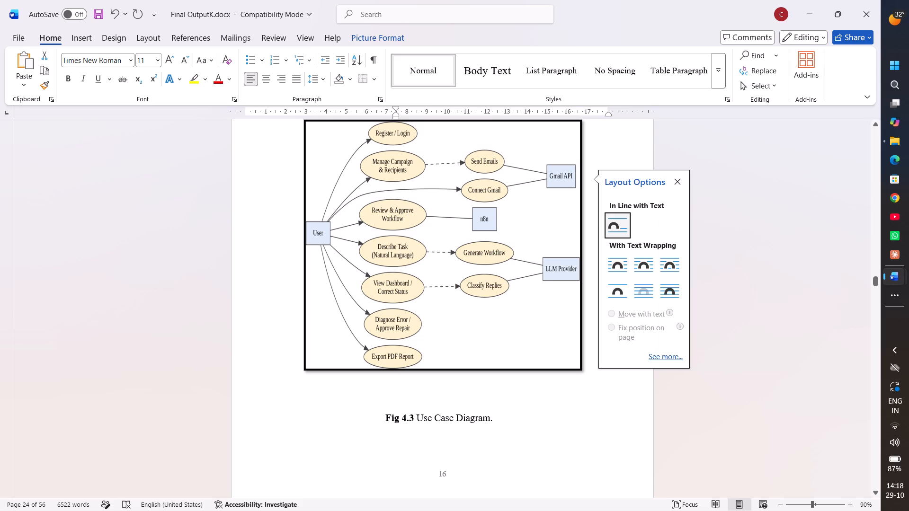
pyautogui.scroll(1, 285, 208)
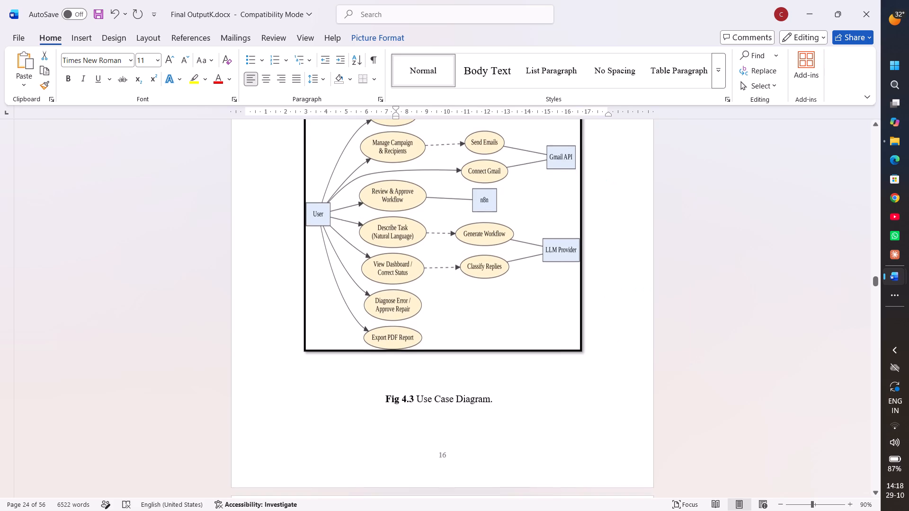
pyautogui.scroll(1, 285, 208)
pyautogui.rightClick(338, 249)
pyautogui.rightClick(338, 249)
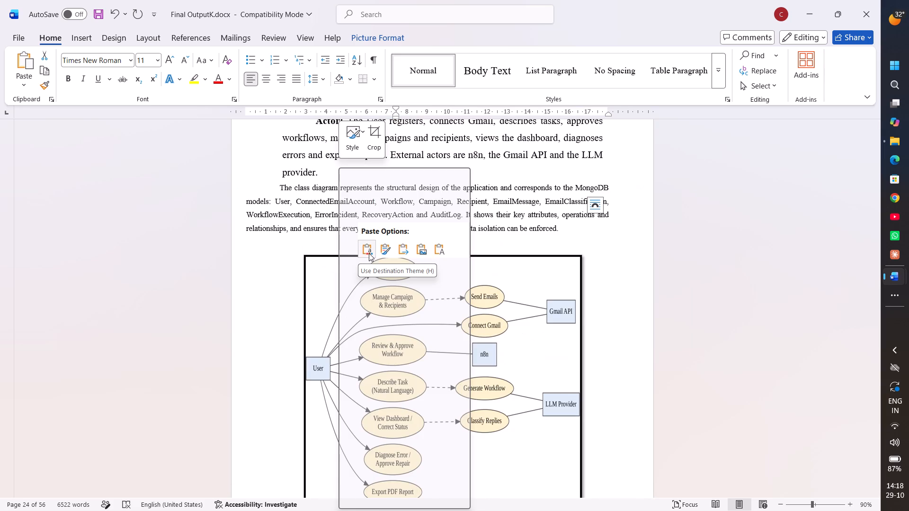
pyautogui.click(362, 129)
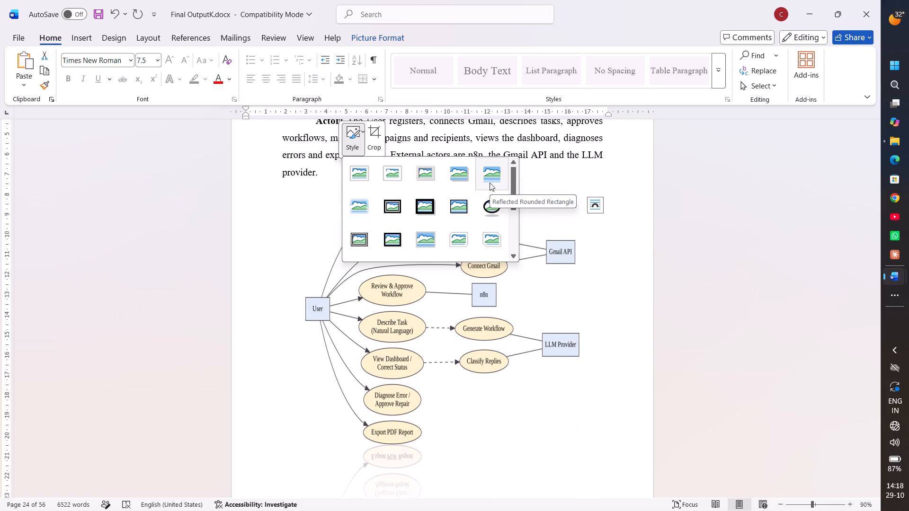
pyautogui.moveTo(515, 195); pyautogui.dragTo(508, 218)
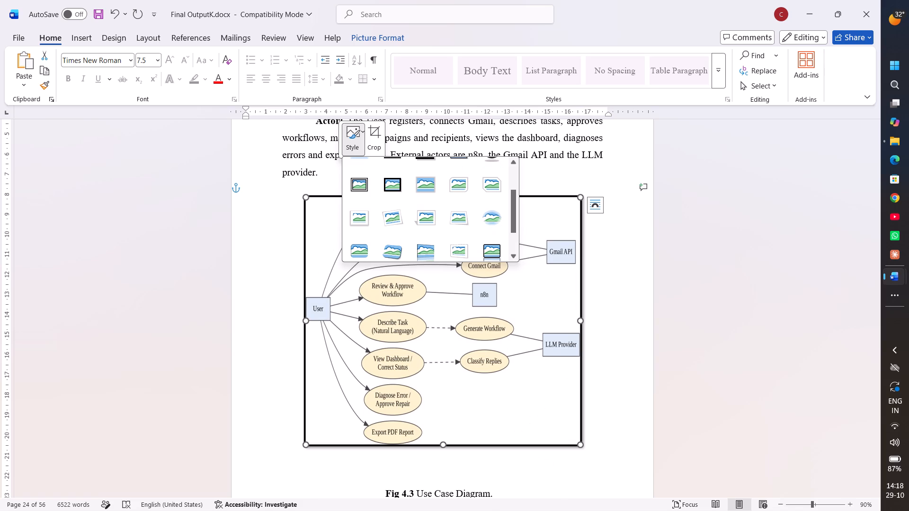
pyautogui.click(613, 268)
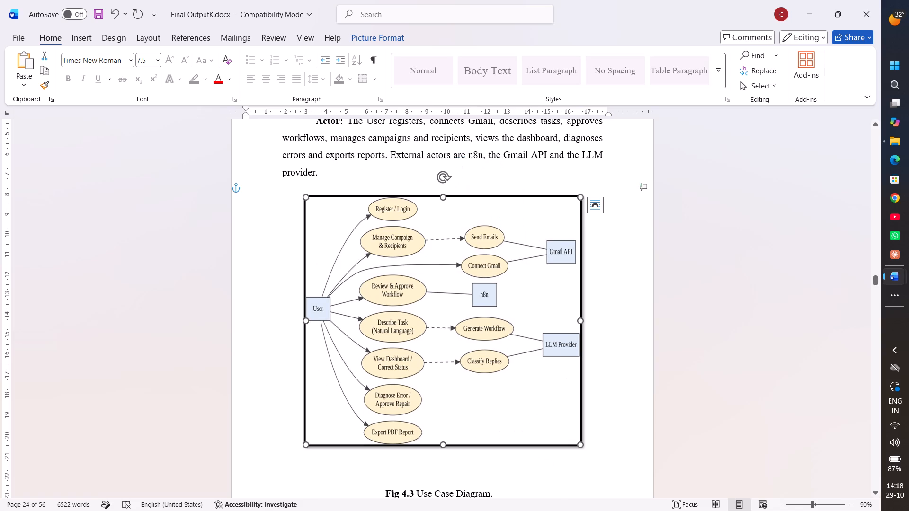
# Compare the full range of frame, reflected, soft-edge and metal picture styles on the Fig 4.3 use case diagram.
pyautogui.rightClick(426, 286)
pyautogui.rightClick(426, 286)
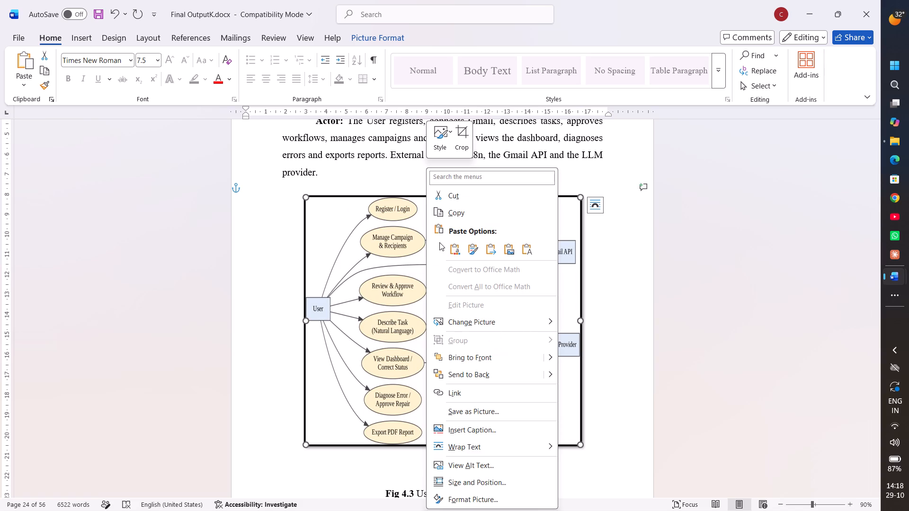
pyautogui.click(451, 131)
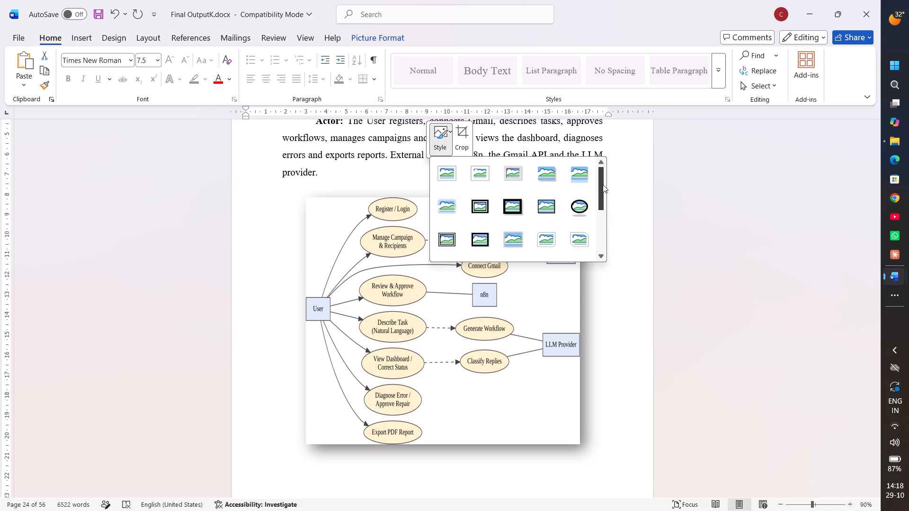
pyautogui.moveTo(603, 185); pyautogui.dragTo(601, 217)
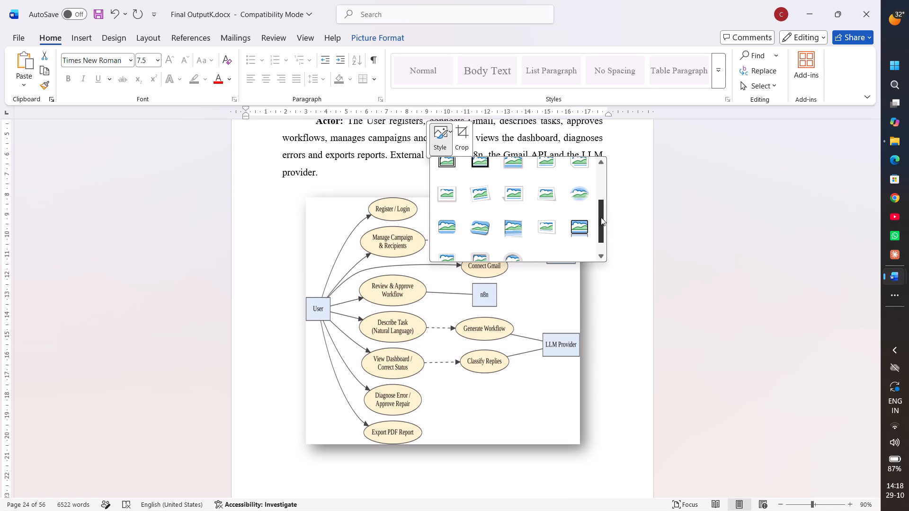
pyautogui.moveTo(601, 217); pyautogui.dragTo(599, 227)
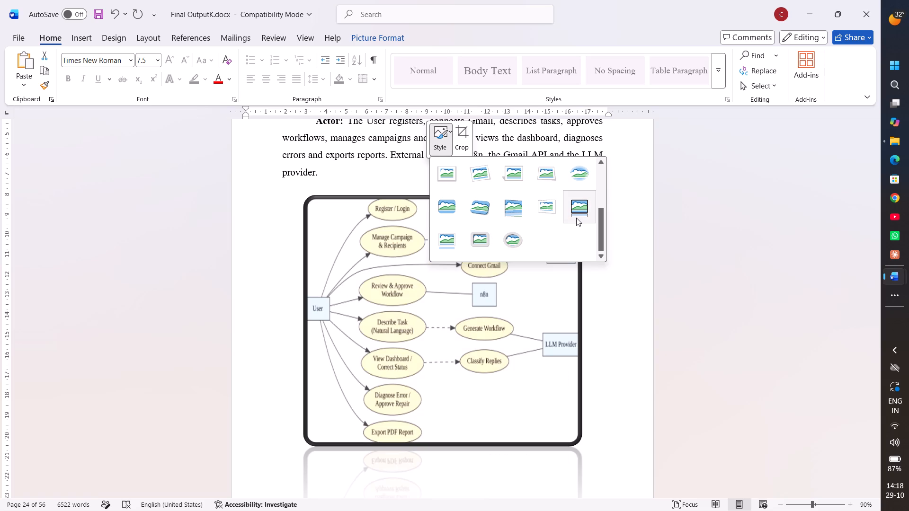
pyautogui.scroll(1, 576, 218)
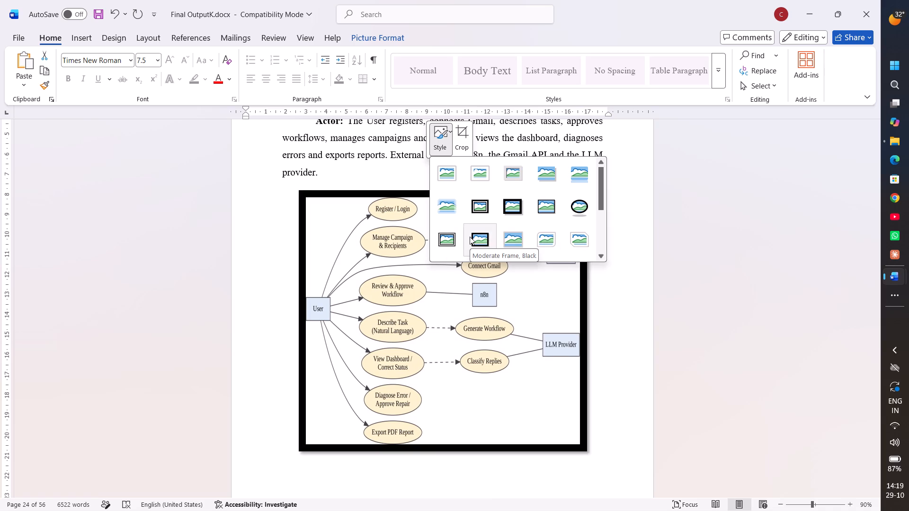
pyautogui.scroll(1, 515, 198)
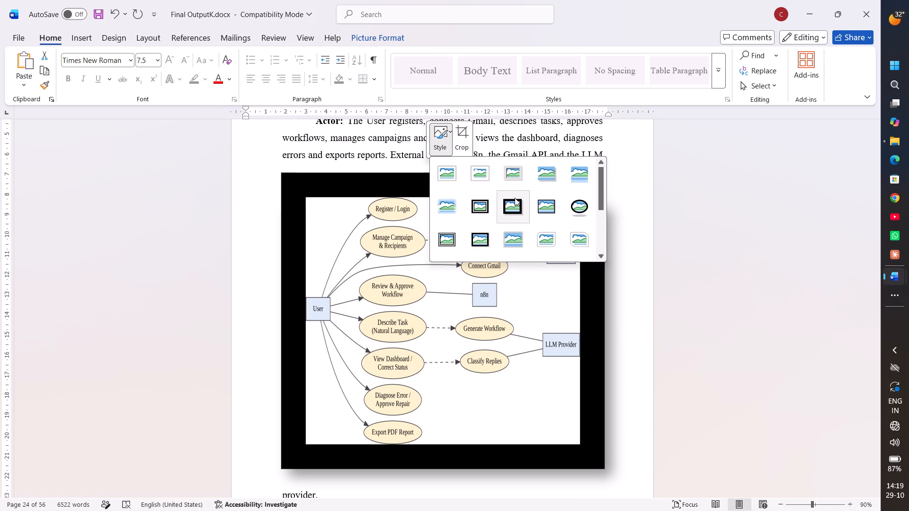
pyautogui.scroll(1, 515, 198)
pyautogui.scroll(-3, 515, 198)
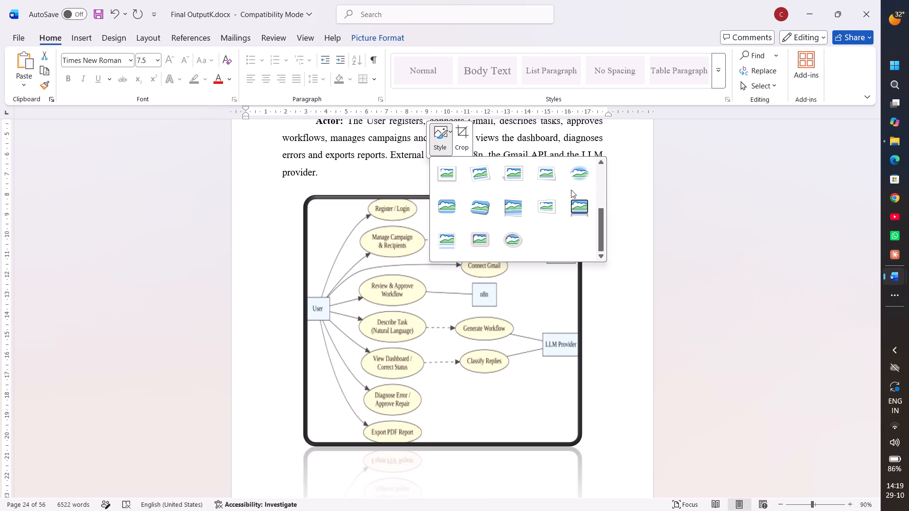
pyautogui.scroll(1, 572, 184)
pyautogui.scroll(-1, 572, 184)
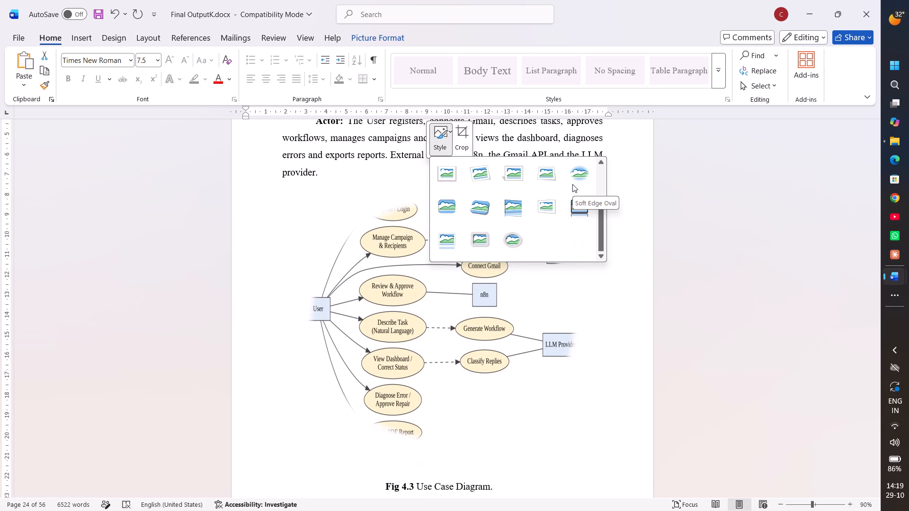
pyautogui.scroll(-1, 572, 184)
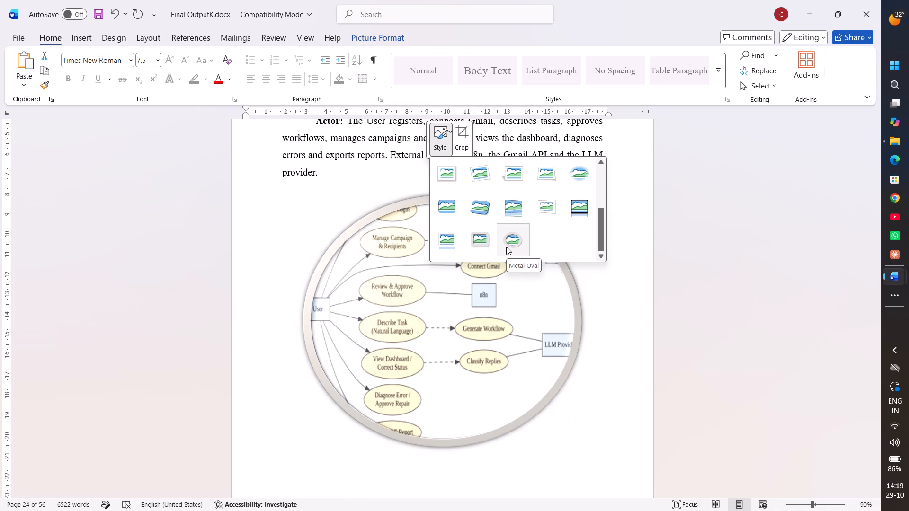
pyautogui.scroll(4, 506, 247)
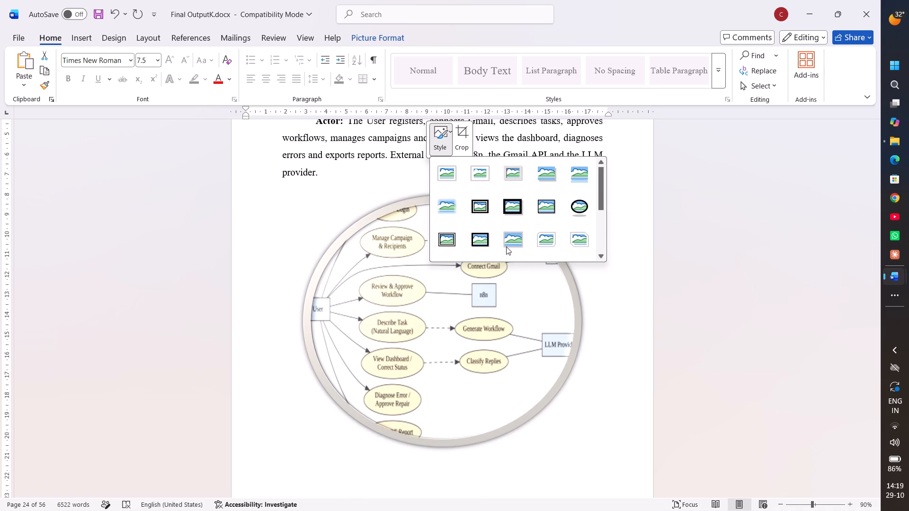
pyautogui.scroll(-3, 553, 206)
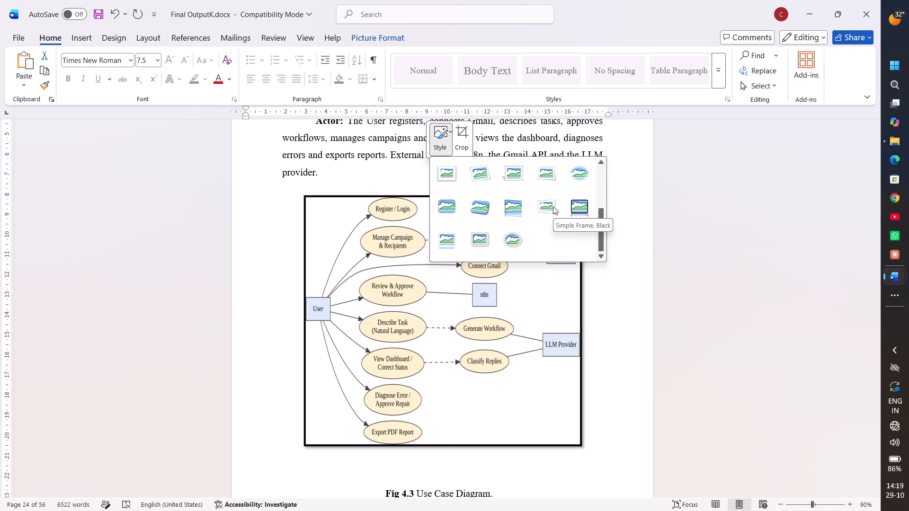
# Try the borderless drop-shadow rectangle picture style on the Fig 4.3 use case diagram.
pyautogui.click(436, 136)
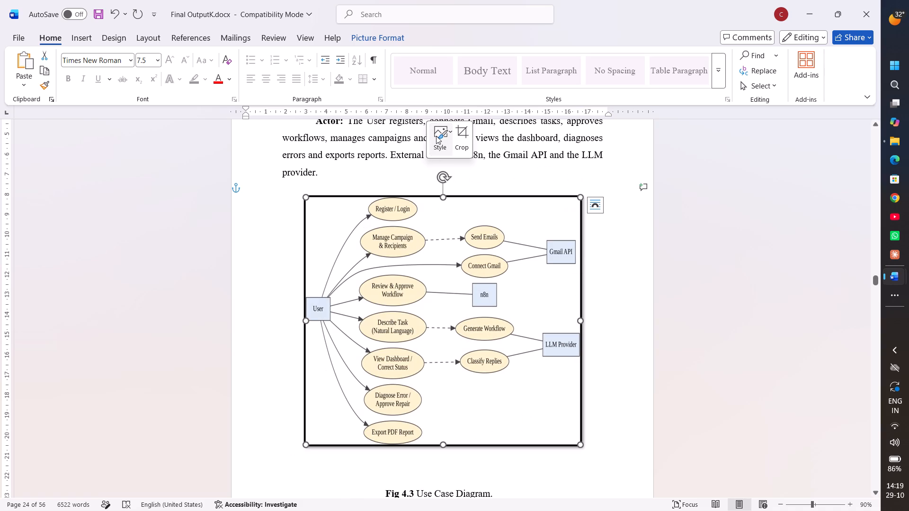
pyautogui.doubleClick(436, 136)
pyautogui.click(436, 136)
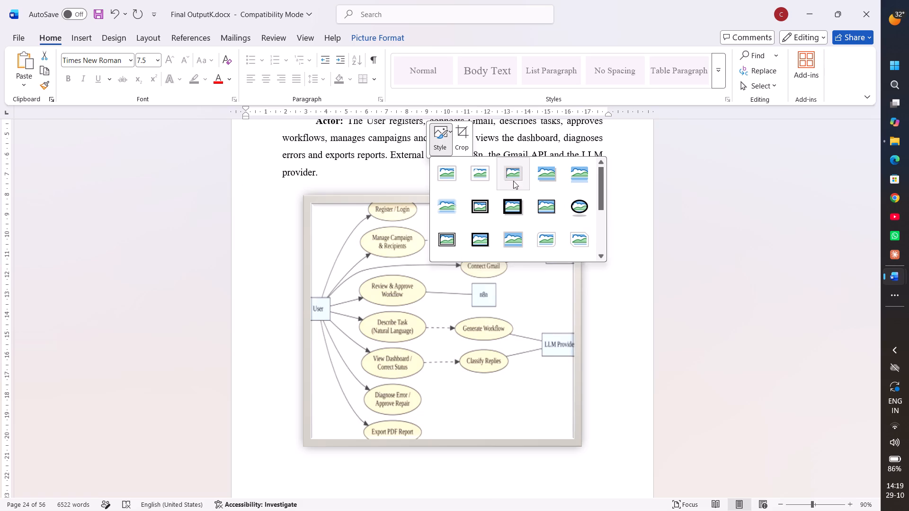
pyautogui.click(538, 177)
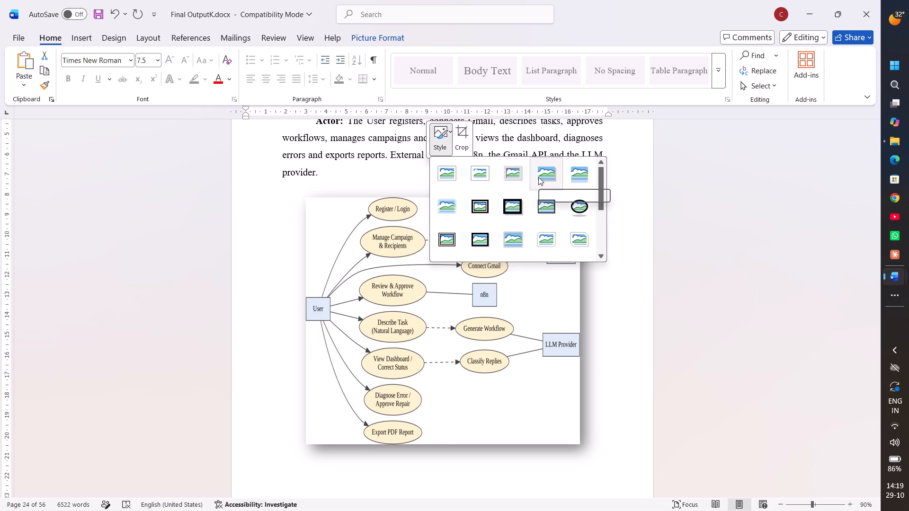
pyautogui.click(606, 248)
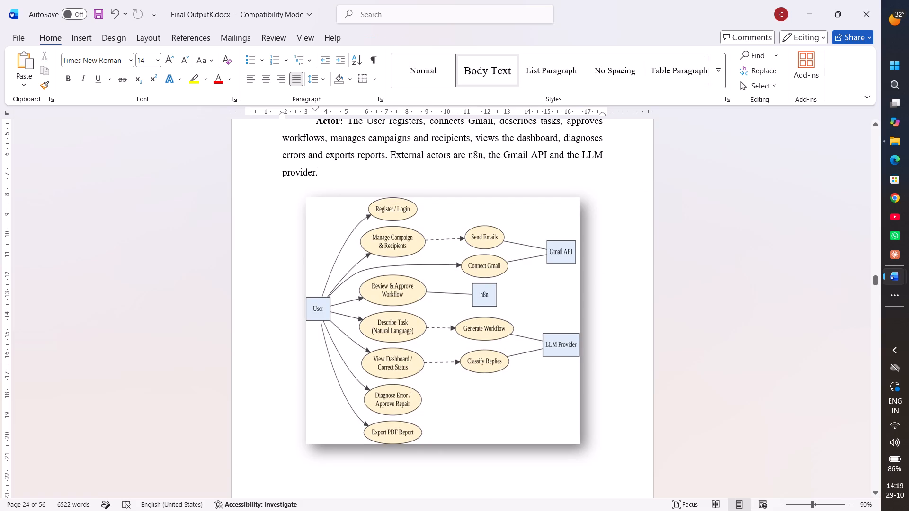
# Apply the Simple Frame, Black picture style to the Fig 4.3 use case diagram.
pyautogui.click(524, 270)
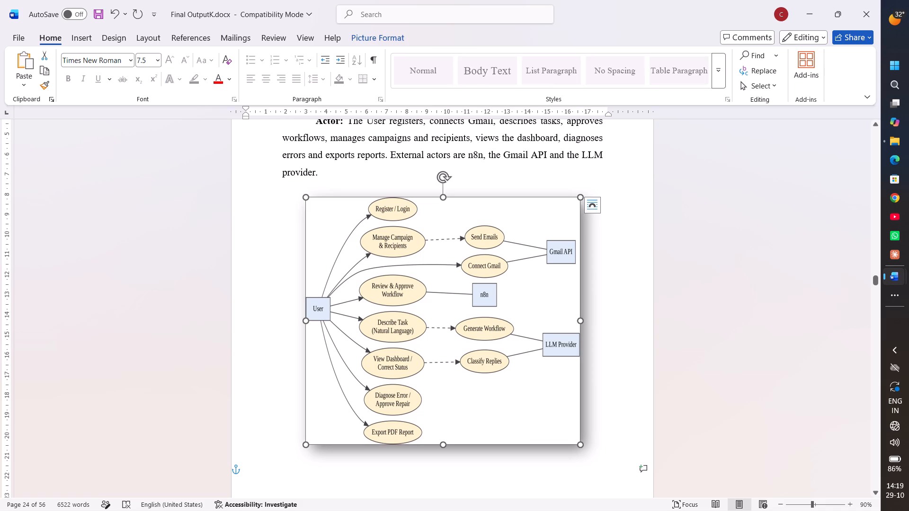
pyautogui.click(524, 270)
pyautogui.rightClick(524, 270)
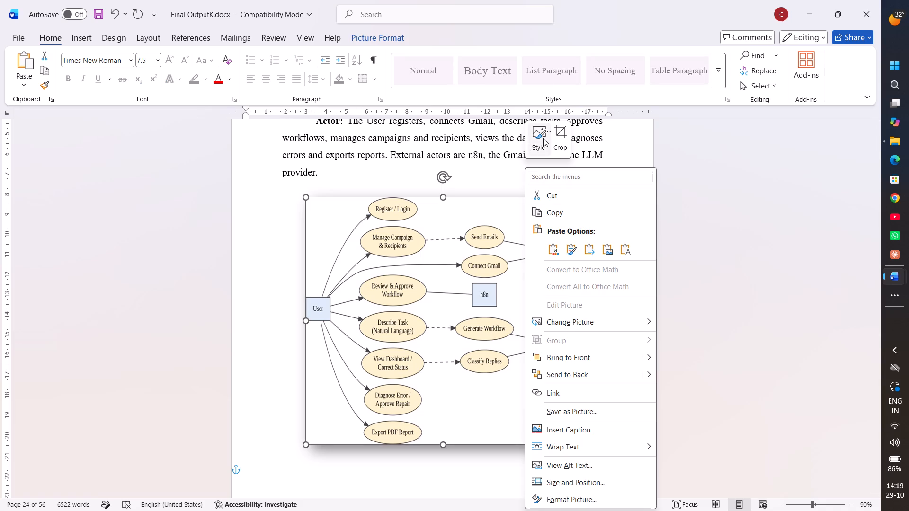
pyautogui.click(543, 138)
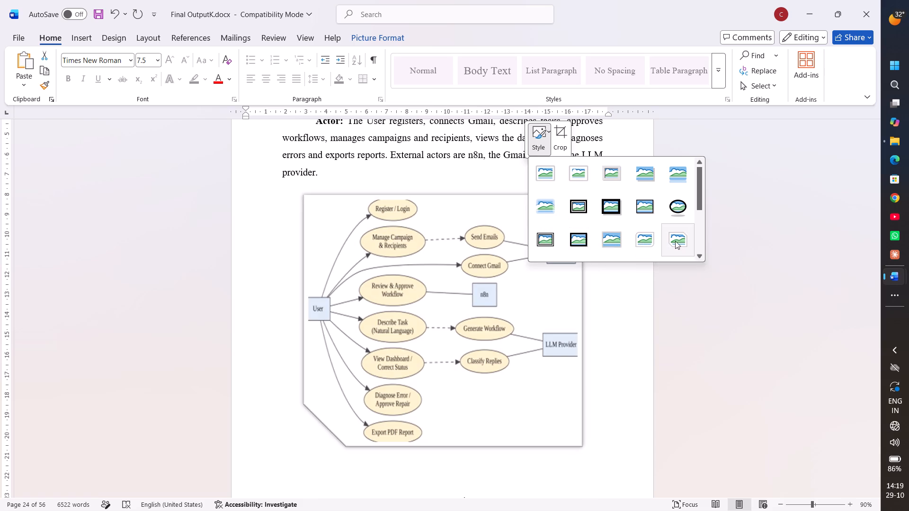
pyautogui.scroll(-1, 676, 241)
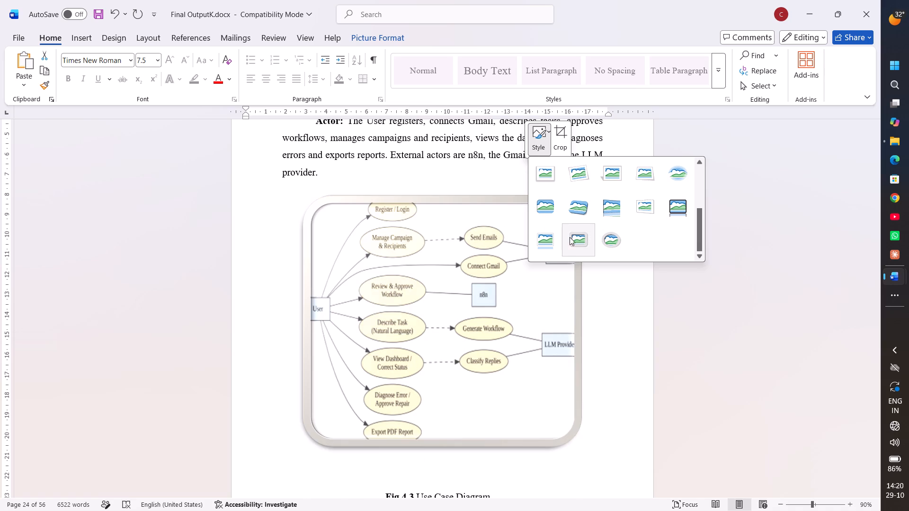
pyautogui.scroll(3, 606, 234)
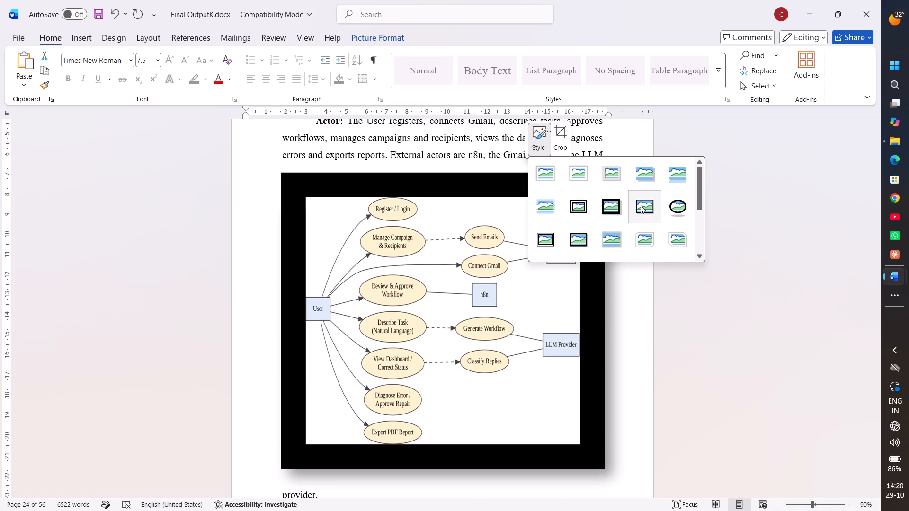
pyautogui.click(632, 205)
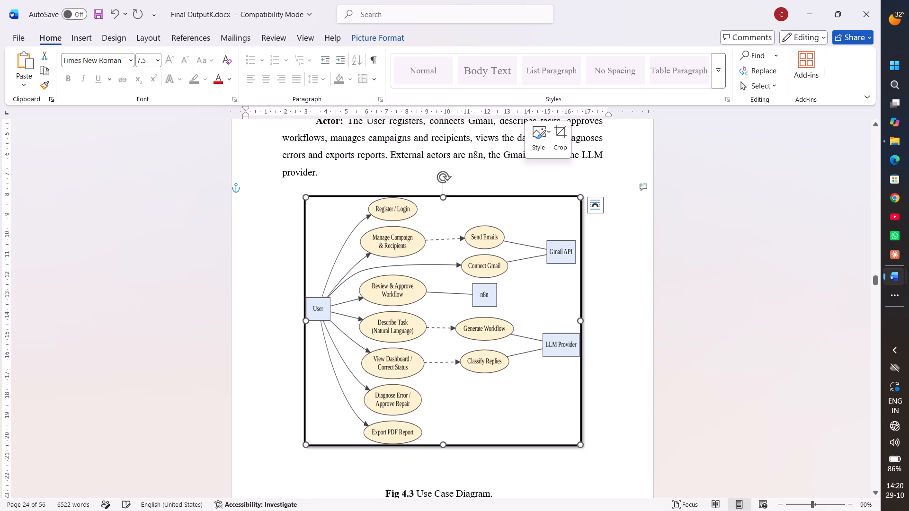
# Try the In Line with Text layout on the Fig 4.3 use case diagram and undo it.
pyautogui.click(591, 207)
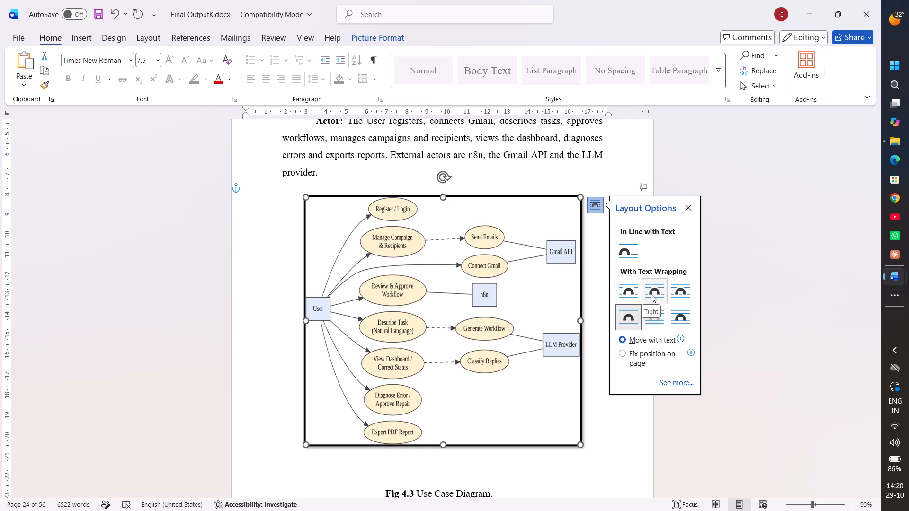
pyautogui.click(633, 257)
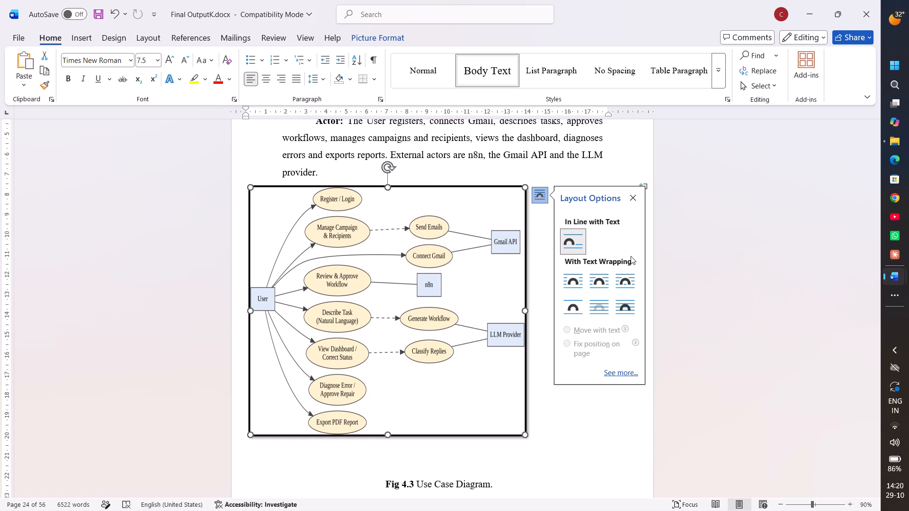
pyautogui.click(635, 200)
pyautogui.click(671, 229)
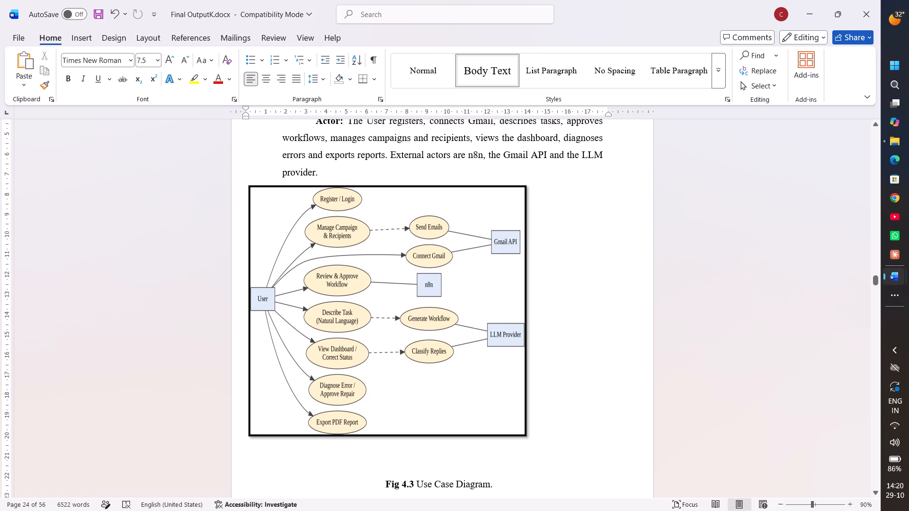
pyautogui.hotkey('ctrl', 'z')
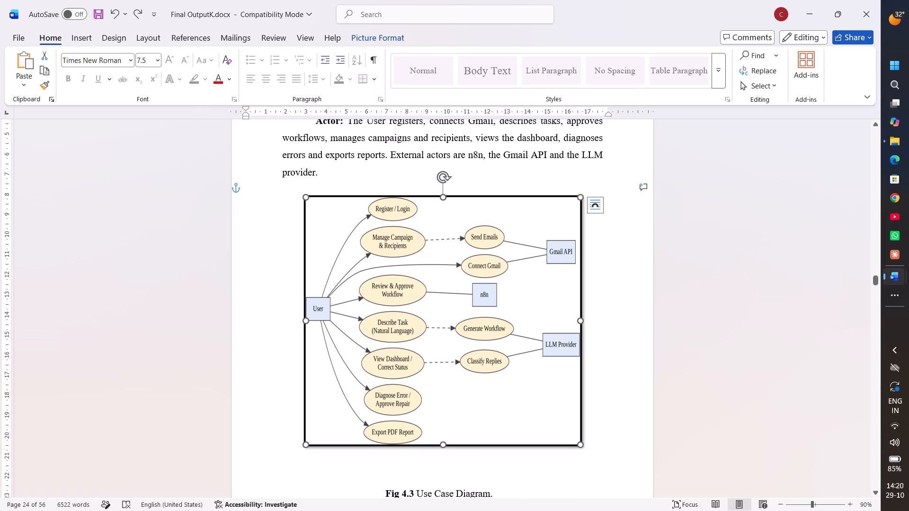